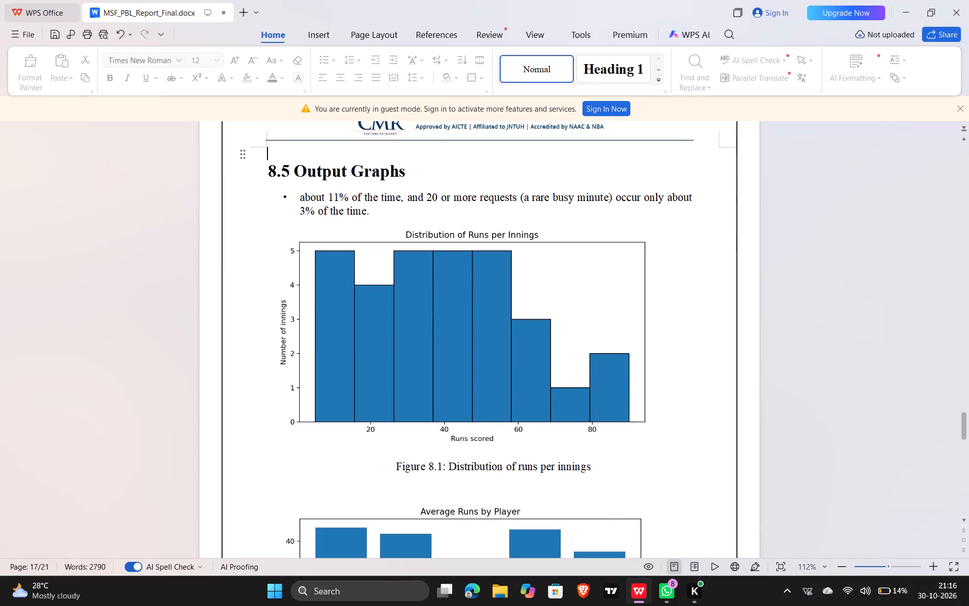
Replace the bullet text and the first two cricket graphs under 8.5 Output Graphs with the copied encryption-time graphs image.
left_click_drag(298, 196, 676, 530)
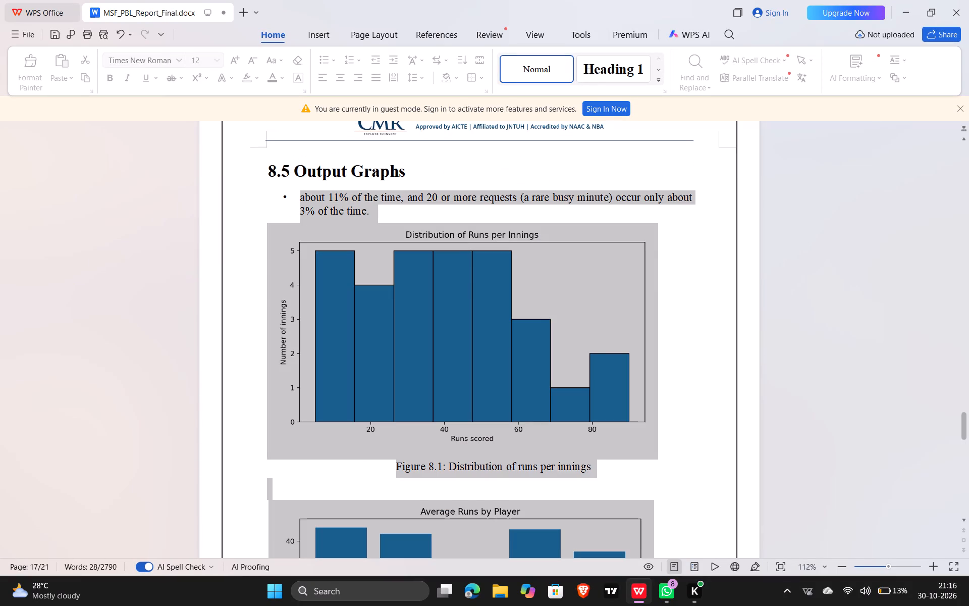
left_click_drag(676, 530, 726, 539)
key("BackSpace")
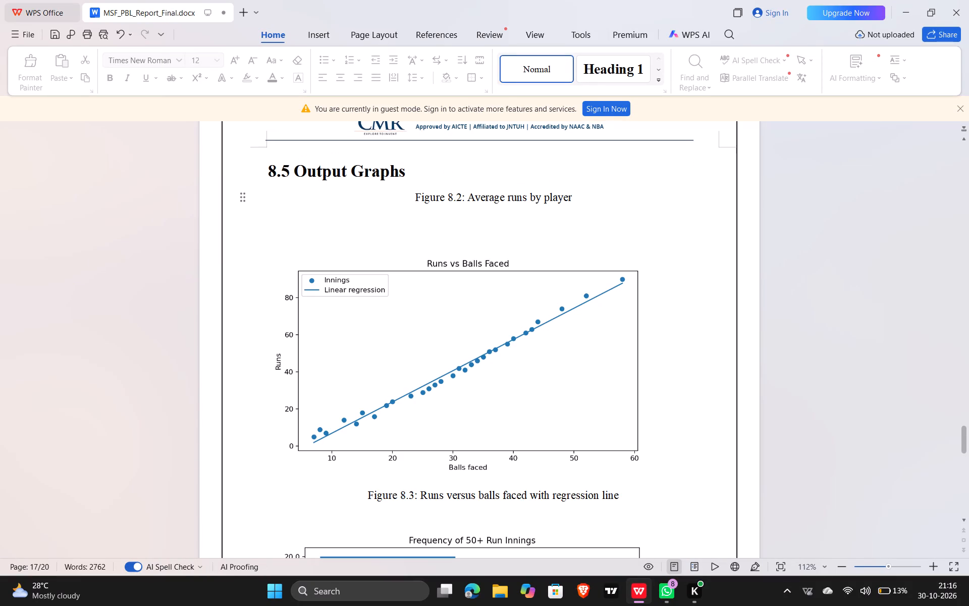
key("ctrl+v")
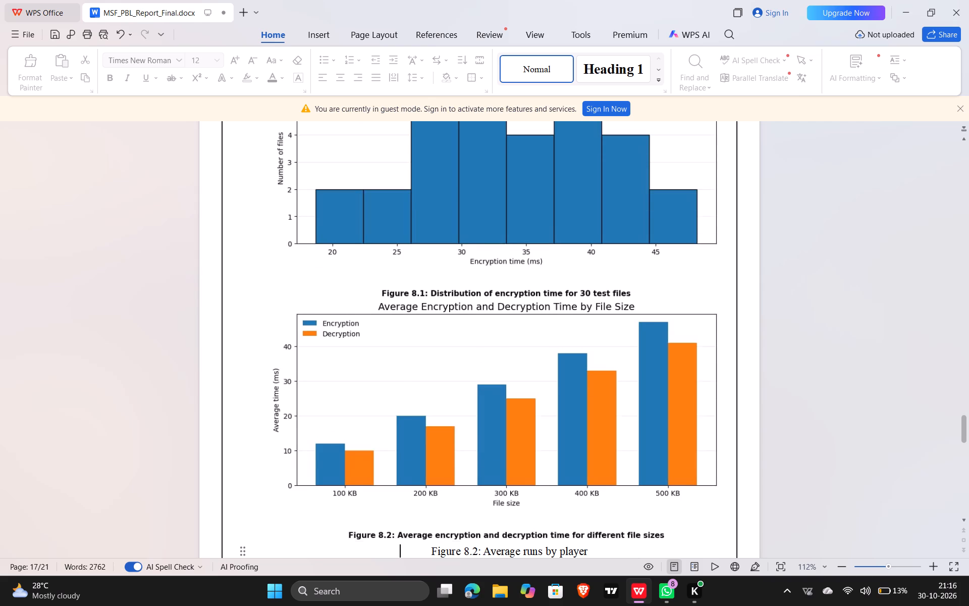
Delete the leftover caption "Figure 8.2: Average runs by player" below the pasted encryption graphs.
scroll(663, 333, "down", 8)
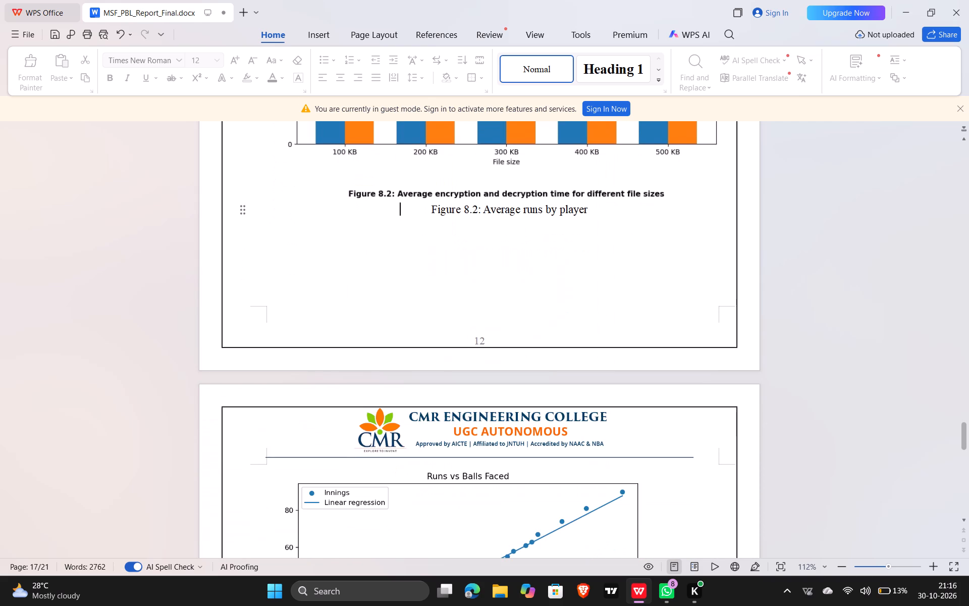
scroll(663, 333, "down", 1)
left_click(607, 182)
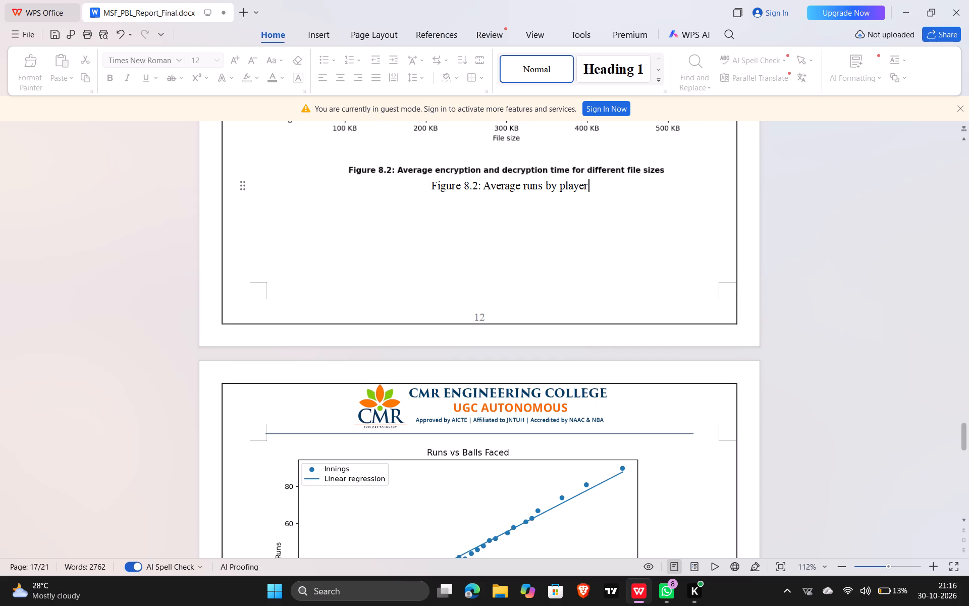
key("BackSpace")
key("BackSpace")
key("BackSpace")
key("BackSpace")
key("BackSpace")
key("BackSpace")
key("BackSpace")
key("BackSpace")
key("BackSpace")
key("BackSpace")
key("BackSpace")
key("BackSpace")
key("BackSpace")
key("BackSpace")
key("BackSpace")
key("BackSpace")
key("BackSpace")
key("BackSpace")
key("BackSpace")
key("BackSpace")
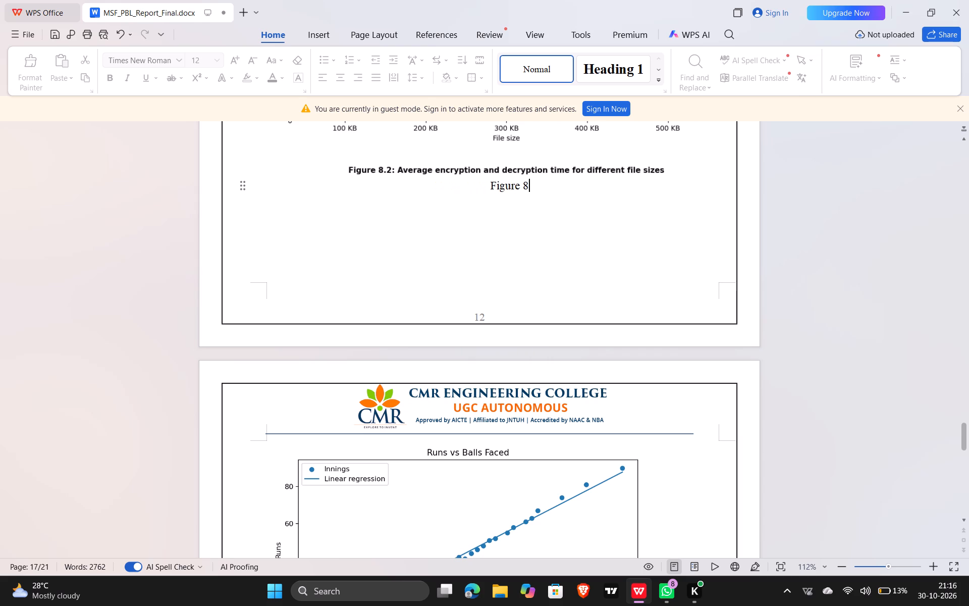
key("BackSpace")
key("BackSpace")
key("BackSpace")
key("BackSpace")
key("BackSpace")
key("BackSpace")
key("BackSpace")
key("BackSpace")
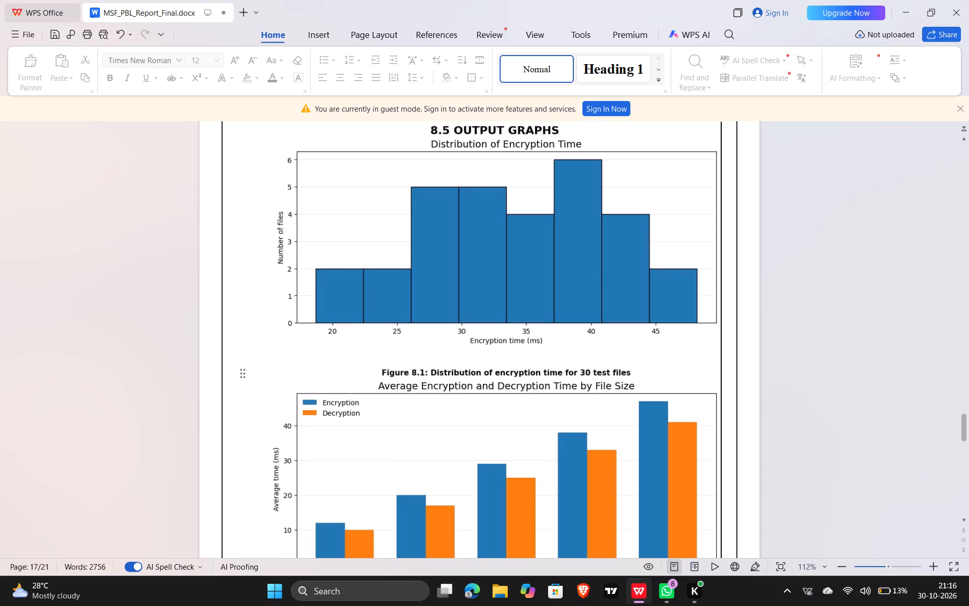
Examine the pasted encryption graphs in section 8.5 and the graphs on the preceding page.
scroll(558, 152, "up", 8)
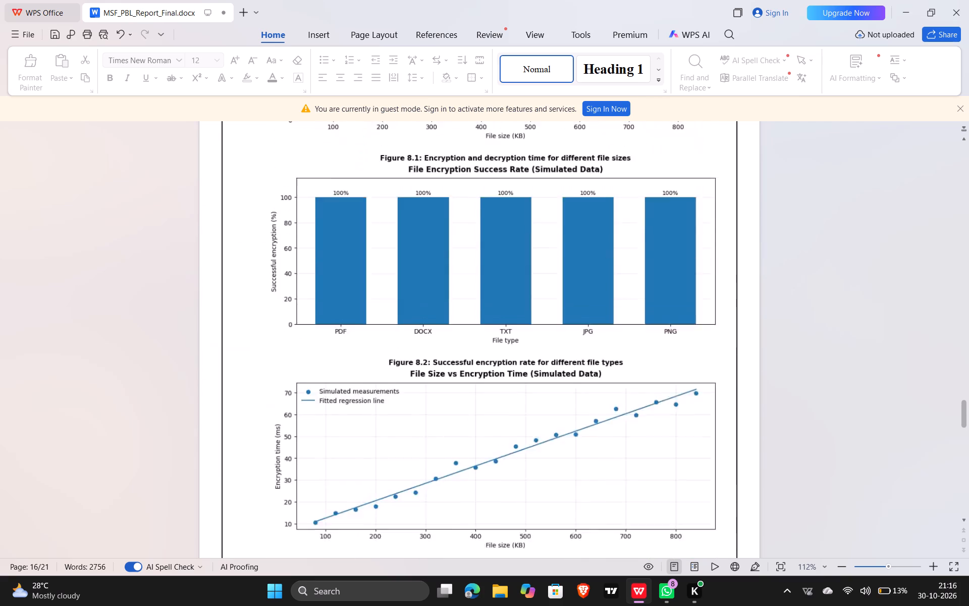
scroll(558, 152, "down", 2)
scroll(558, 152, "up", 3)
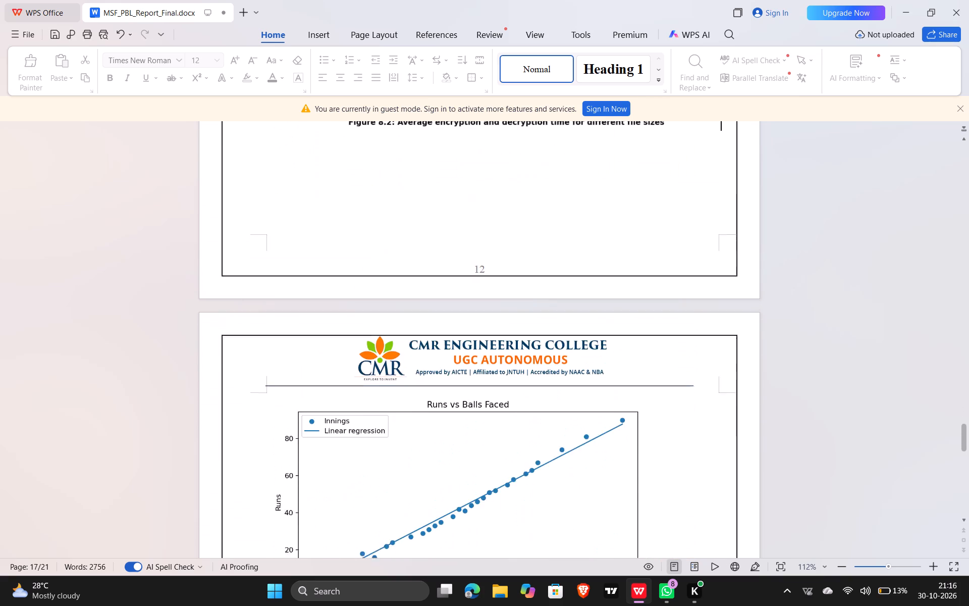
scroll(558, 152, "up", 6)
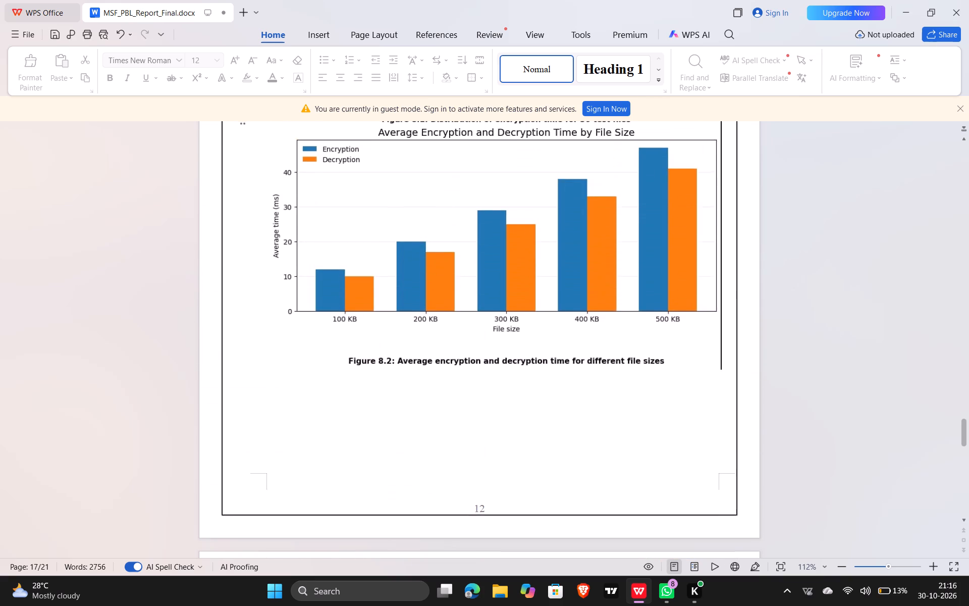
scroll(558, 152, "up", 2)
scroll(558, 152, "down", 1)
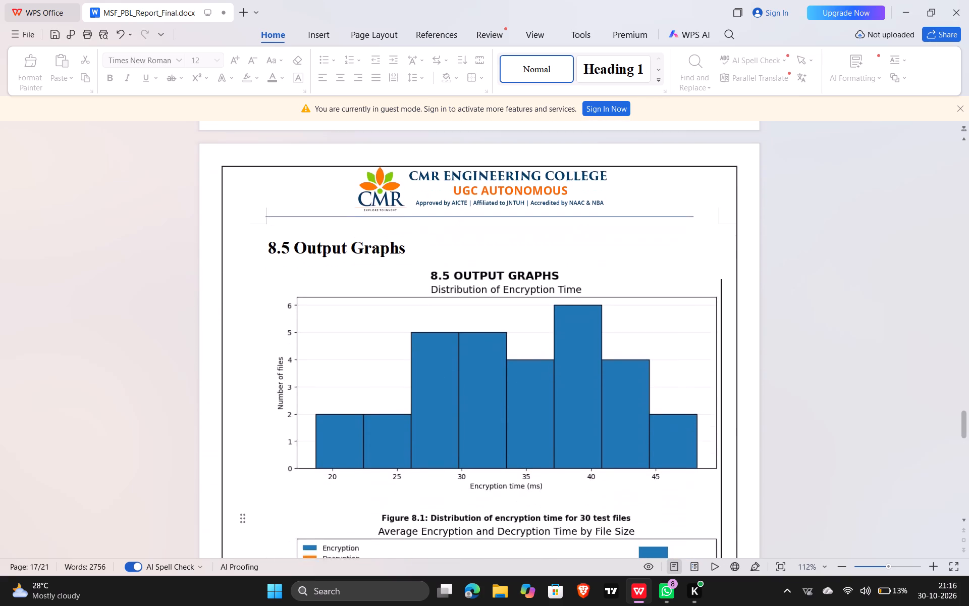
scroll(558, 152, "down", 7)
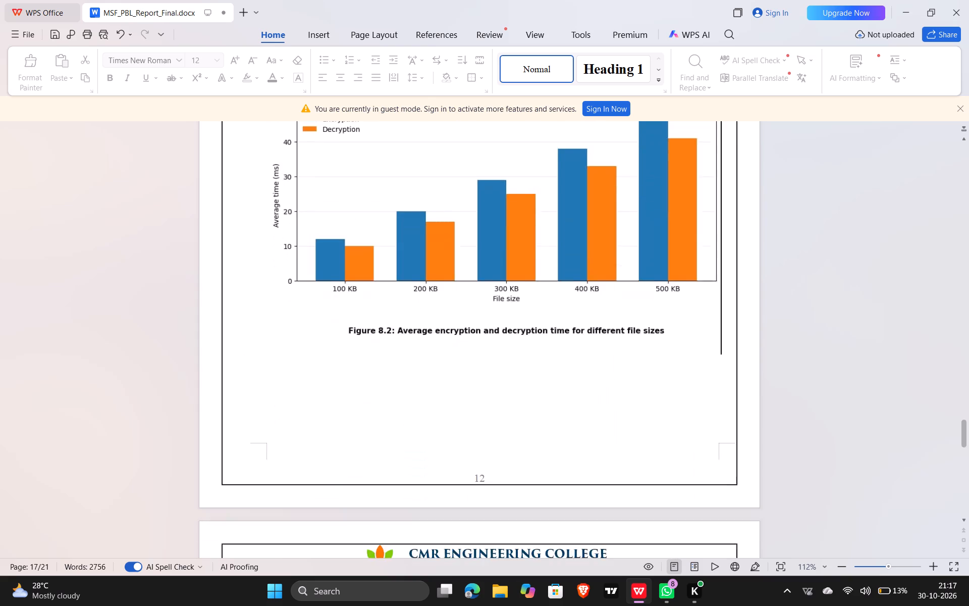
Review the remaining cricket graphs, section 8.6 Interpretation of Results and section 9 Conclusion for content still needing replacement.
scroll(558, 152, "down", 6)
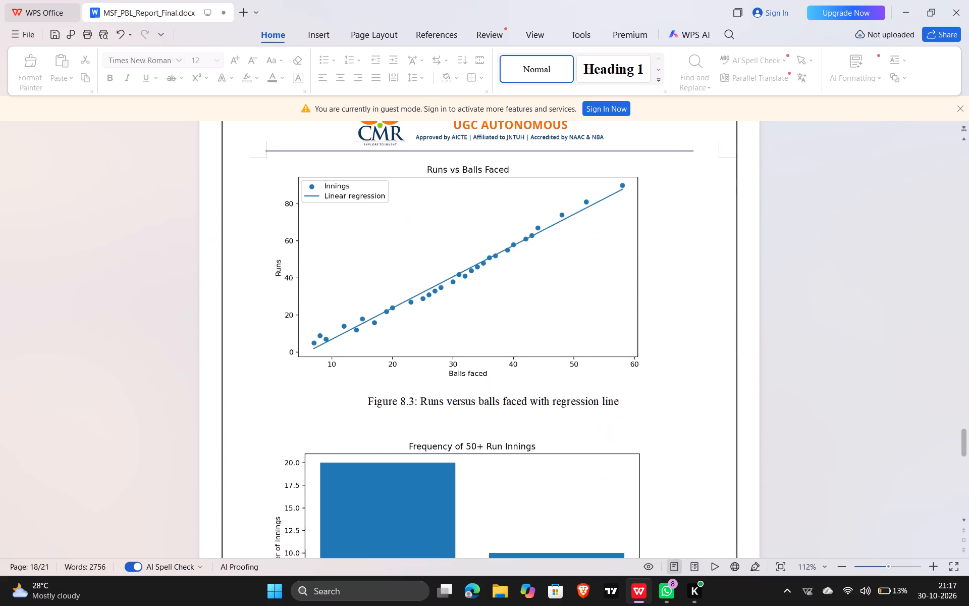
scroll(558, 152, "down", 2)
scroll(558, 152, "up", 4)
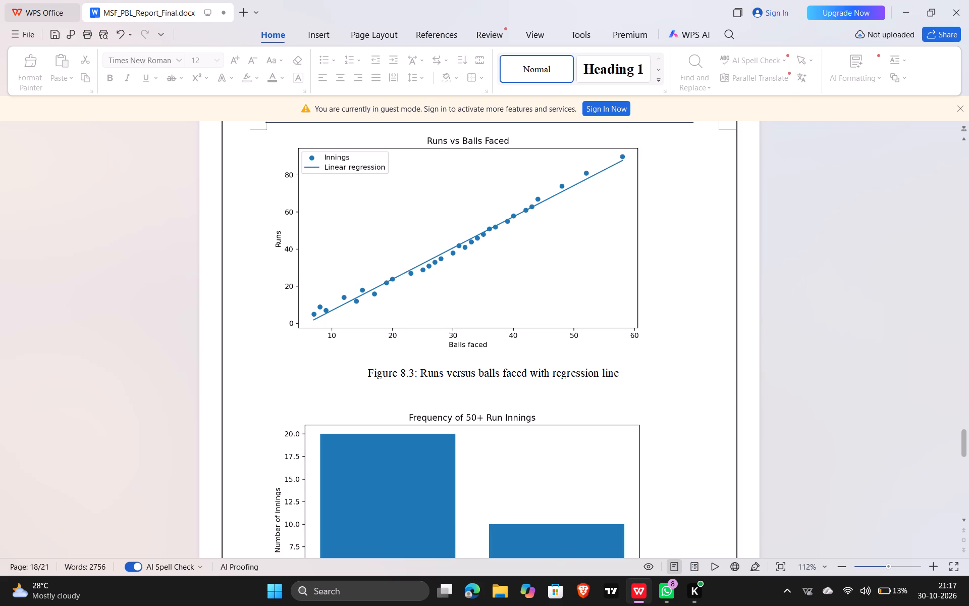
scroll(523, 187, "down", 10)
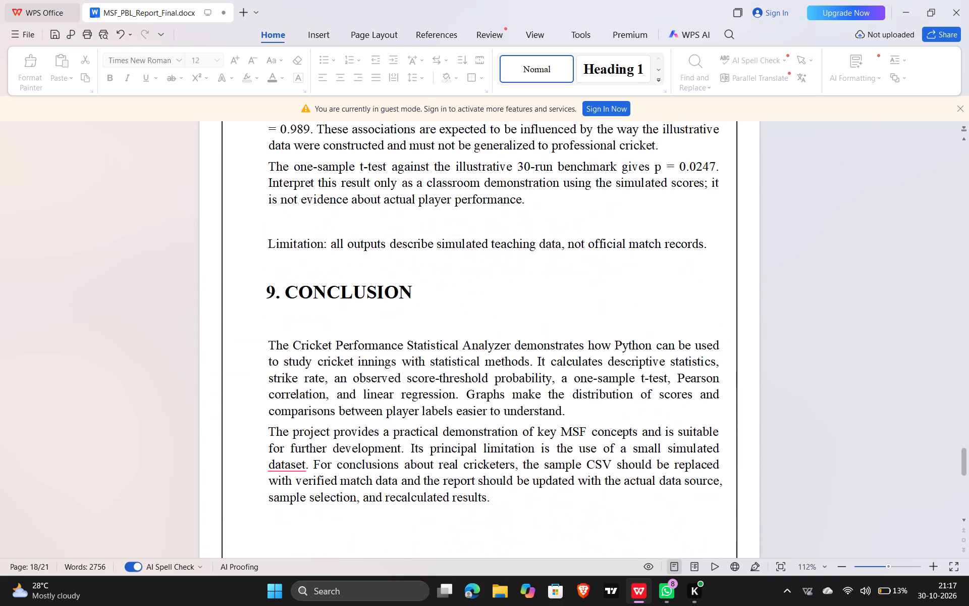
scroll(523, 187, "down", 4)
scroll(523, 187, "up", 8)
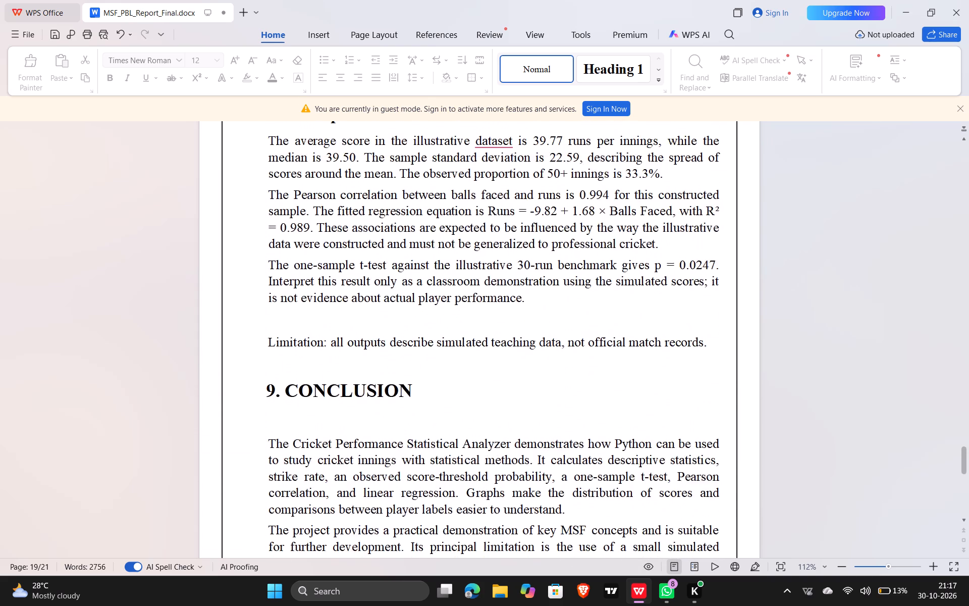
scroll(523, 187, "up", 7)
scroll(523, 187, "down", 1)
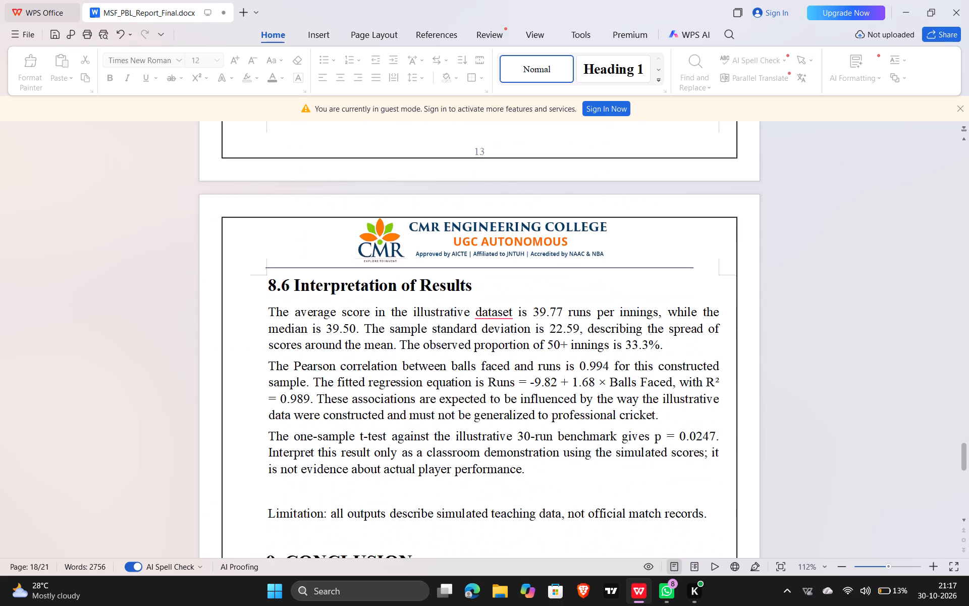
scroll(523, 187, "up", 9)
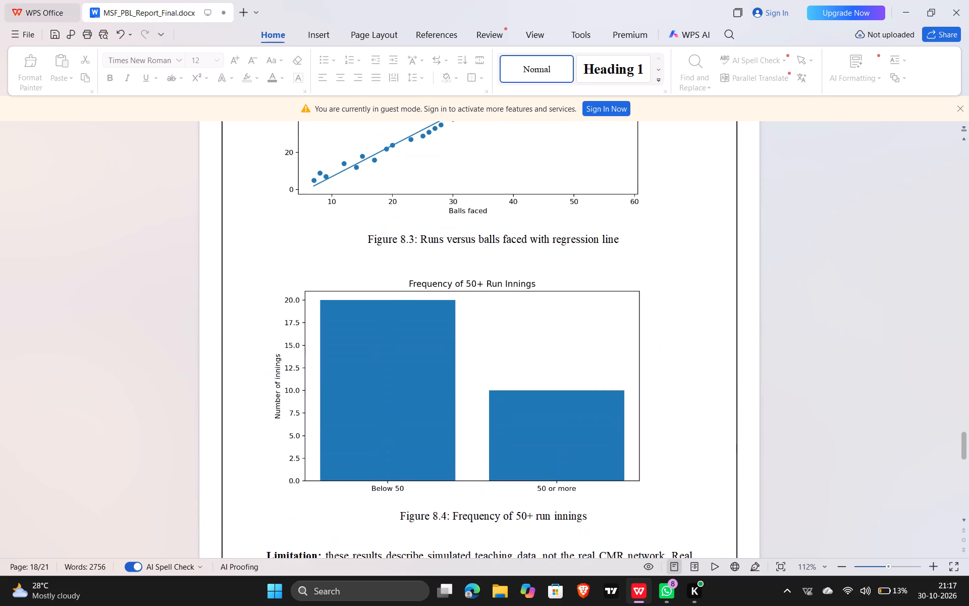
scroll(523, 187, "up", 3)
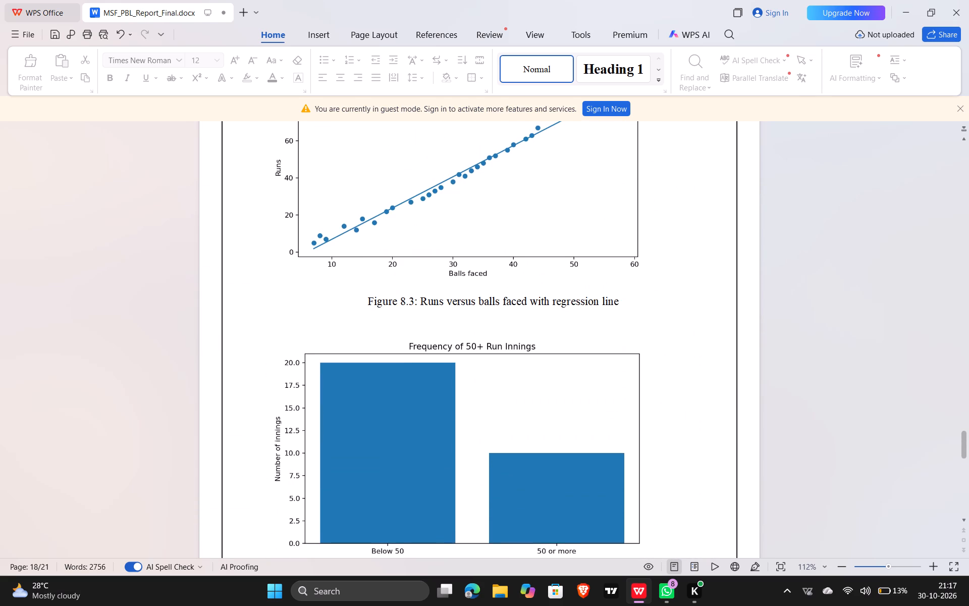
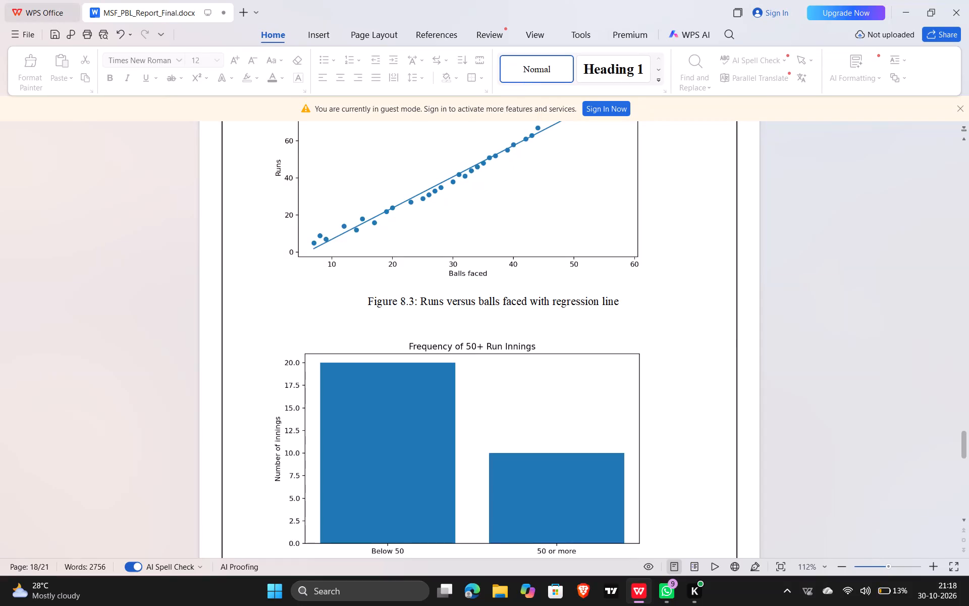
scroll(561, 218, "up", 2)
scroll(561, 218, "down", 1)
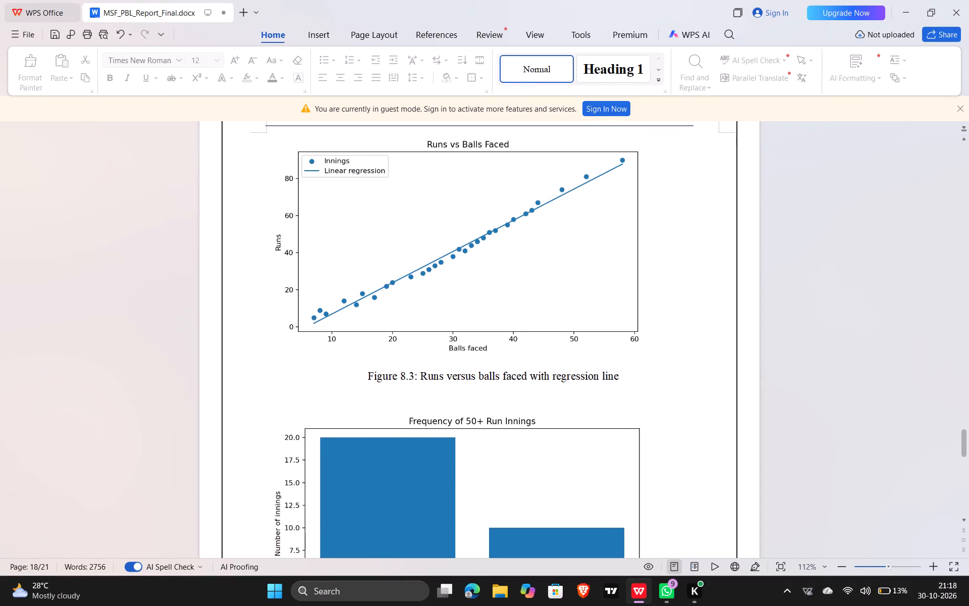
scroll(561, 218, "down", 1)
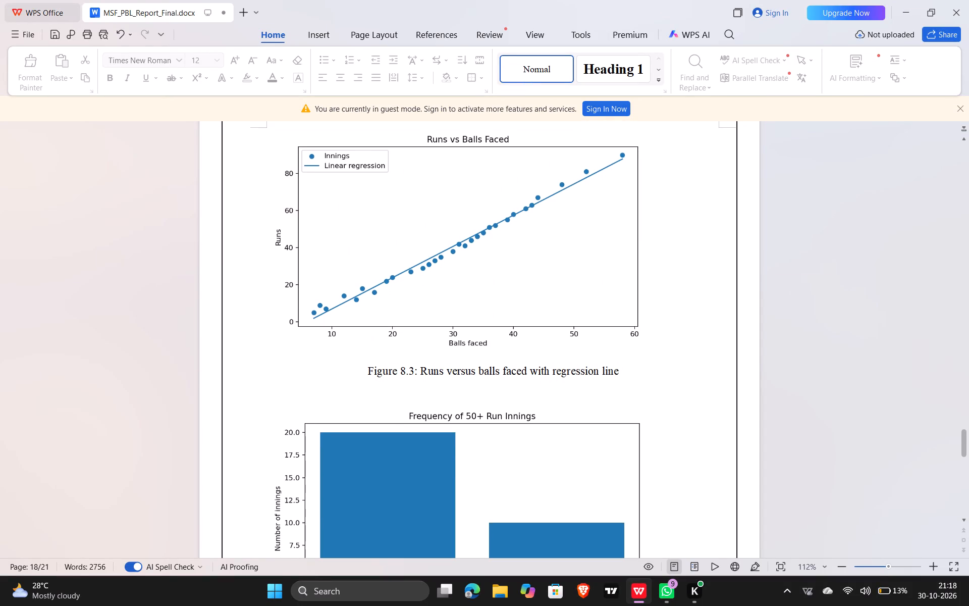
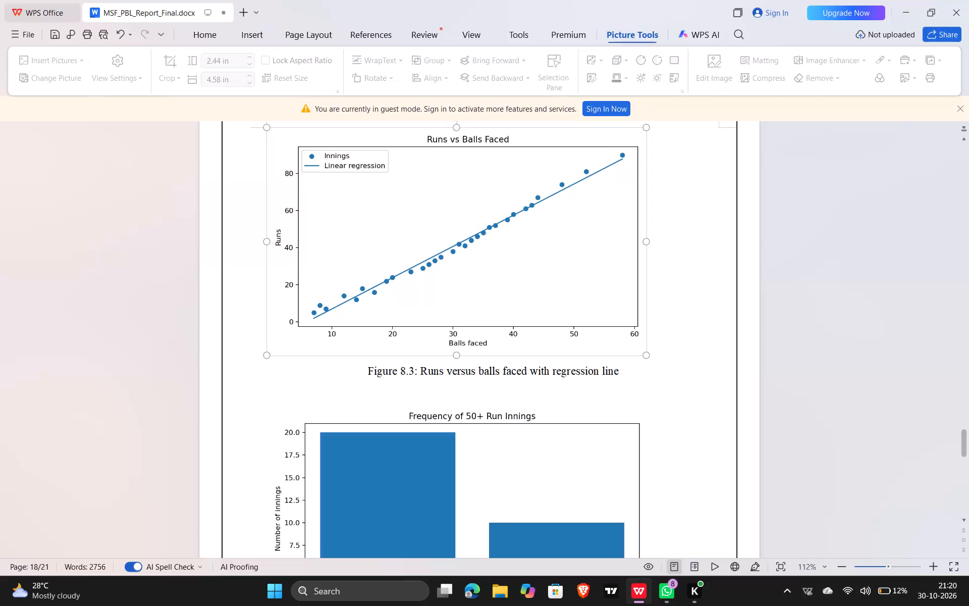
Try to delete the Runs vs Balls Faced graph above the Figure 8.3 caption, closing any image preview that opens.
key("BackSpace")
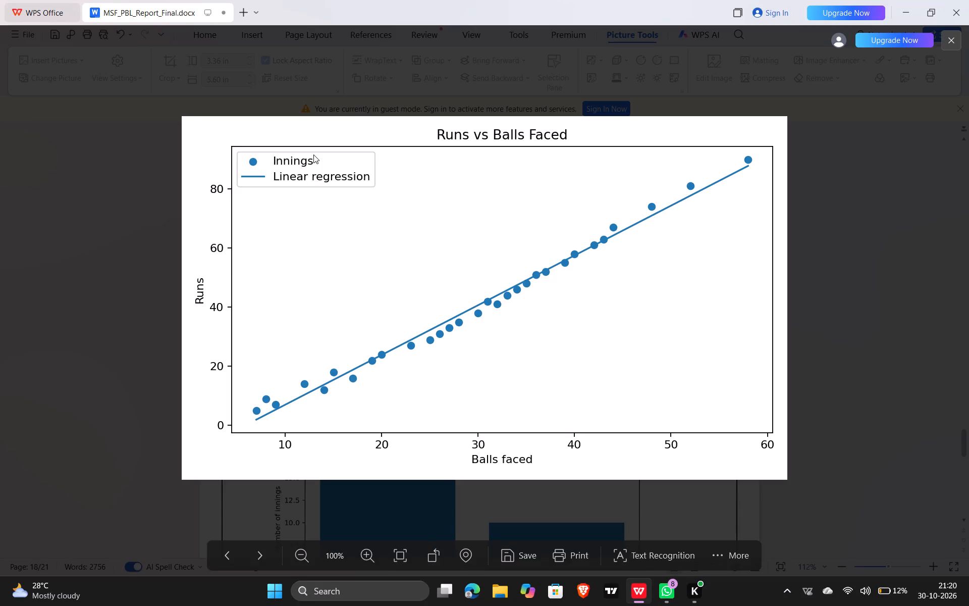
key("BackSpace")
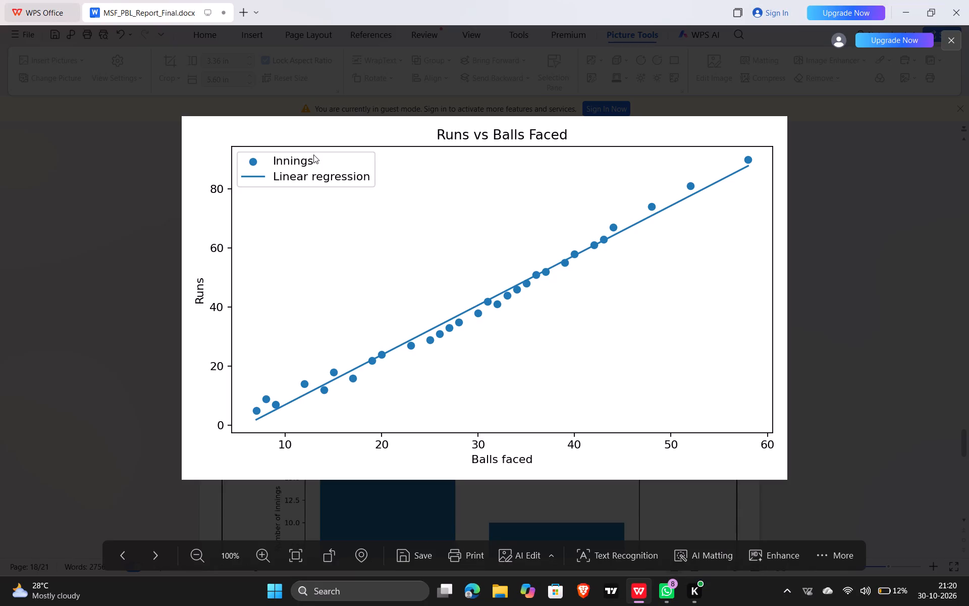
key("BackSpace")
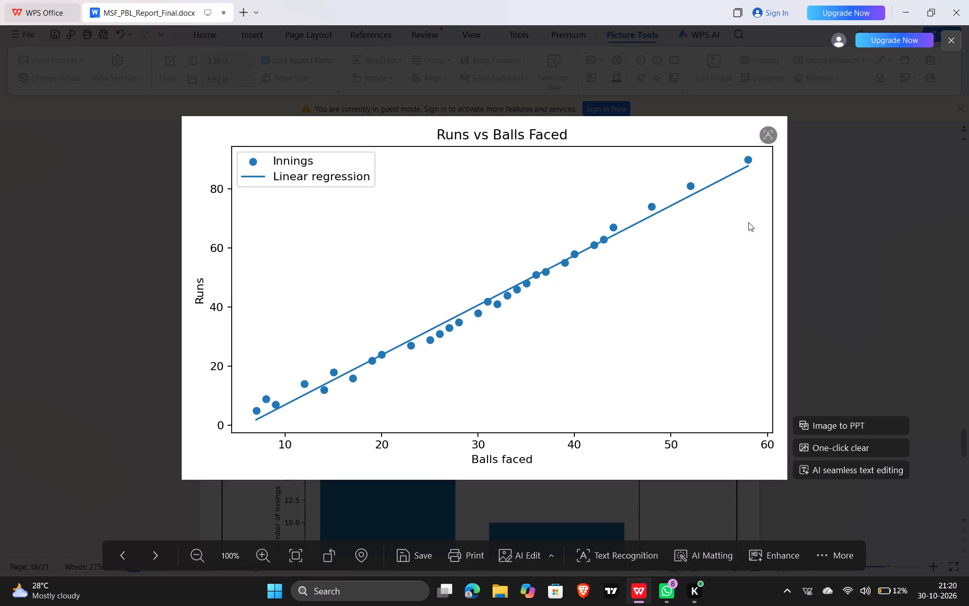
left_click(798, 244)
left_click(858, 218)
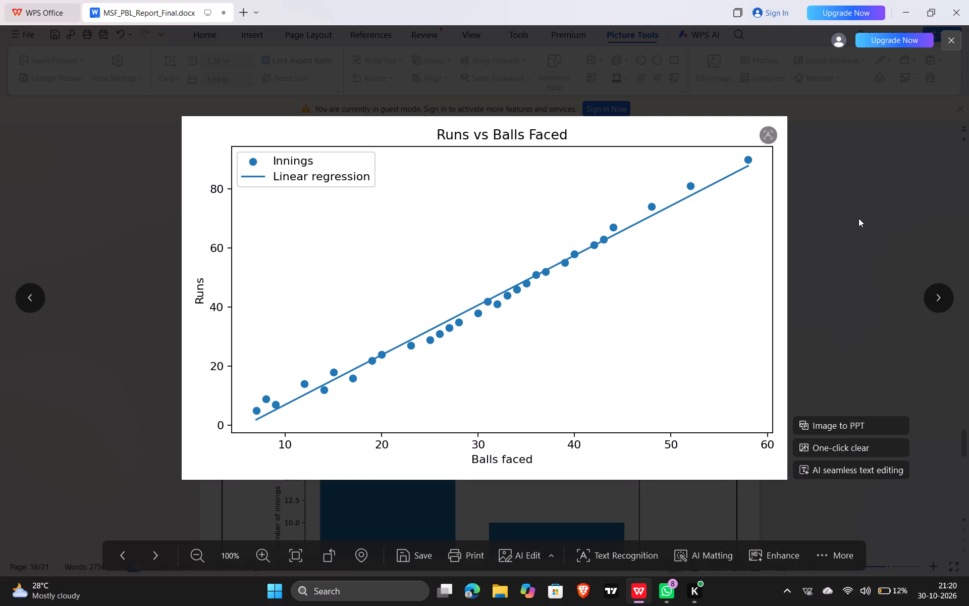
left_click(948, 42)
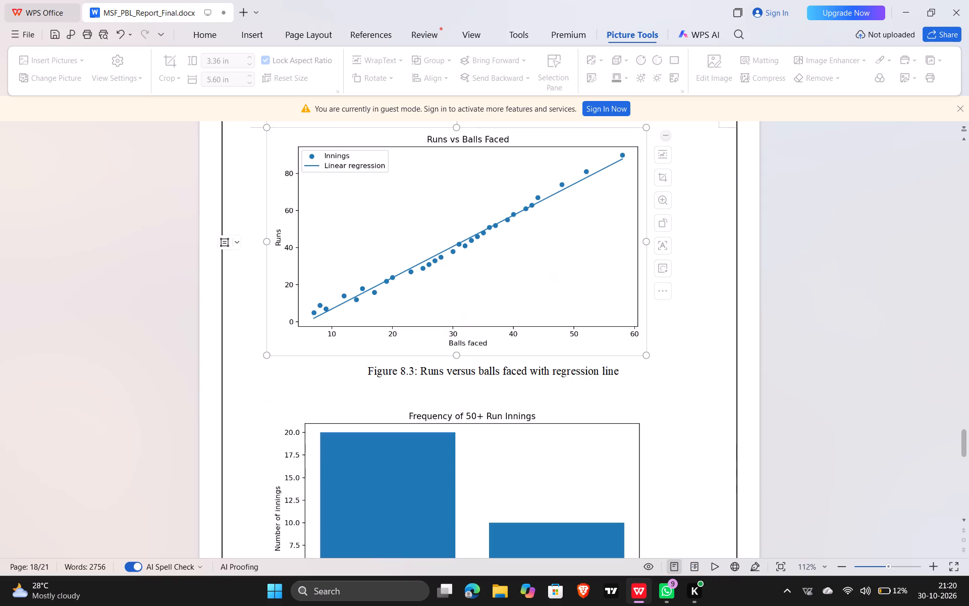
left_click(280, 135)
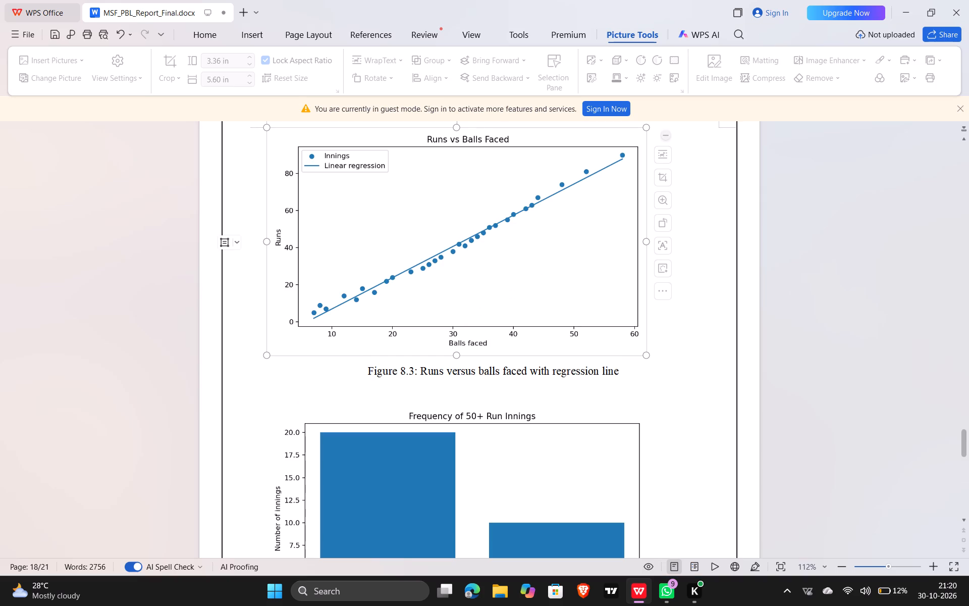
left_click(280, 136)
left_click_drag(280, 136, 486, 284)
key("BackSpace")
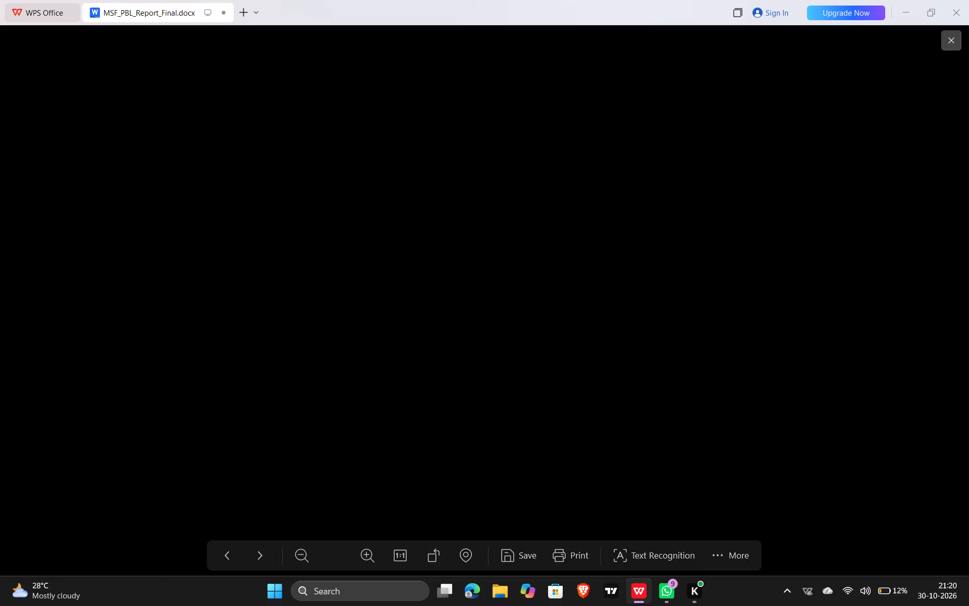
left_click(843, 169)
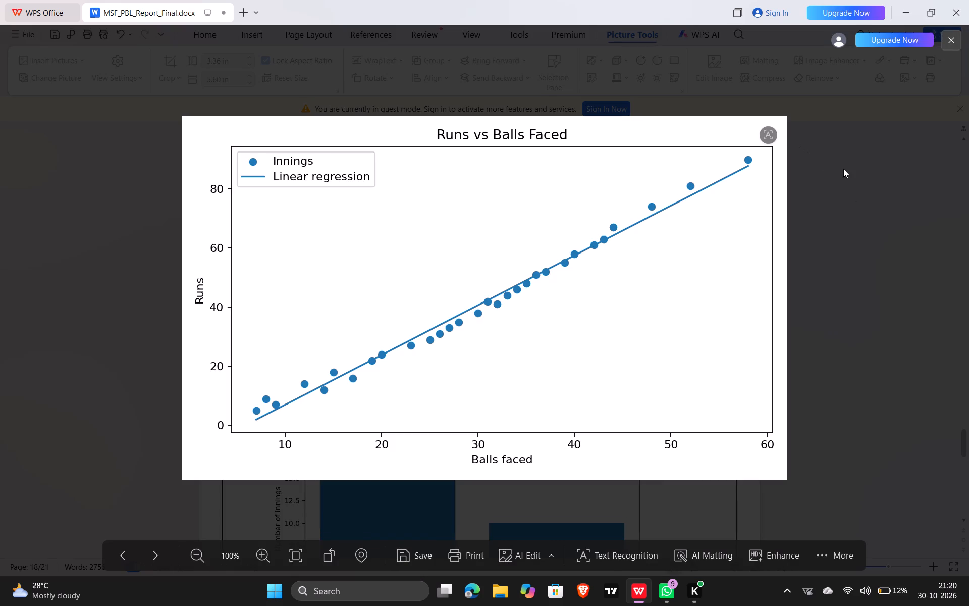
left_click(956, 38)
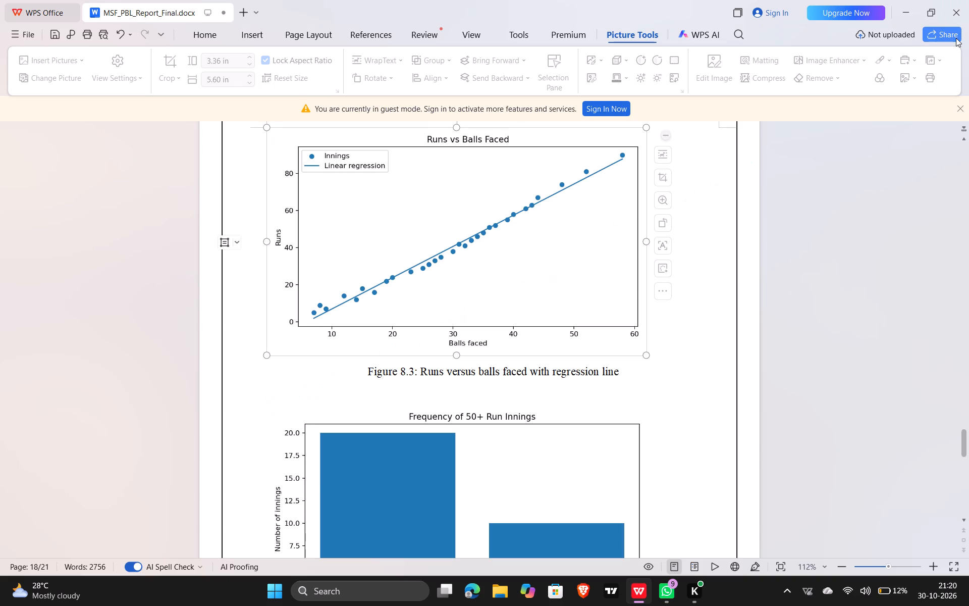
Paste the copied encryption graphs in place of the remaining cricket graphs above the Figure 8.4 caption.
key("ctrl+v")
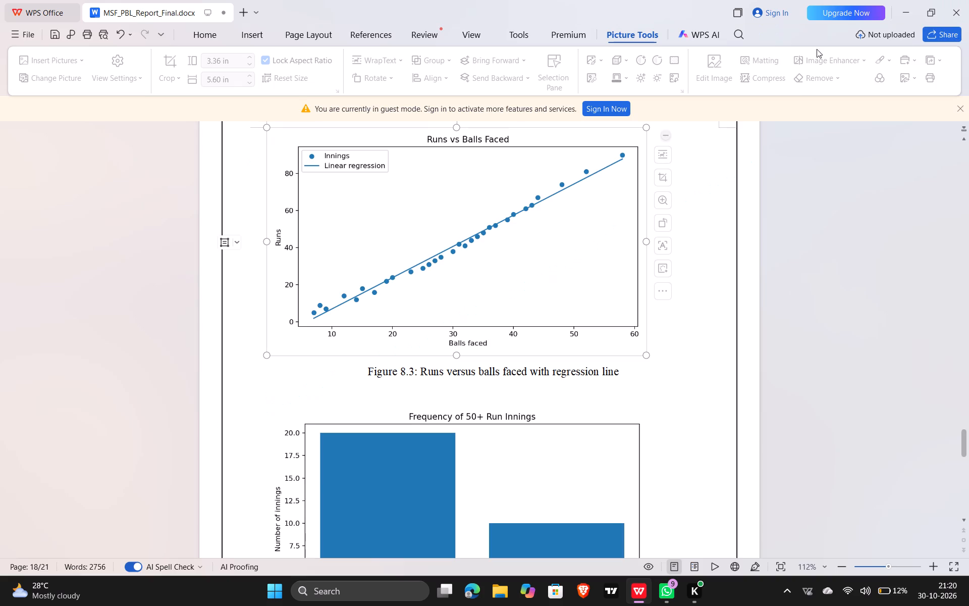
double_click(390, 162)
left_click_drag(390, 162, 394, 164)
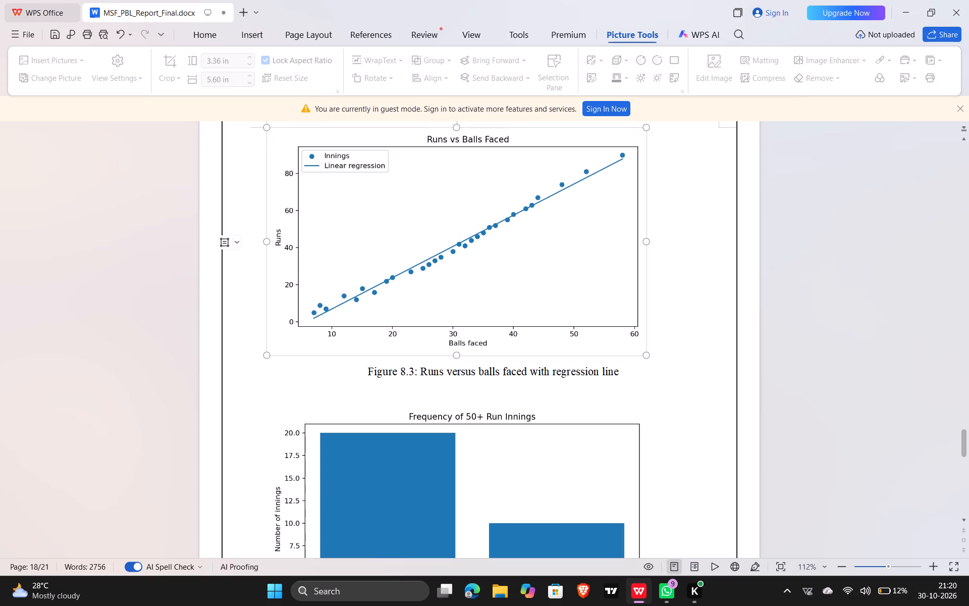
left_click_drag(394, 164, 696, 390)
left_click(696, 390)
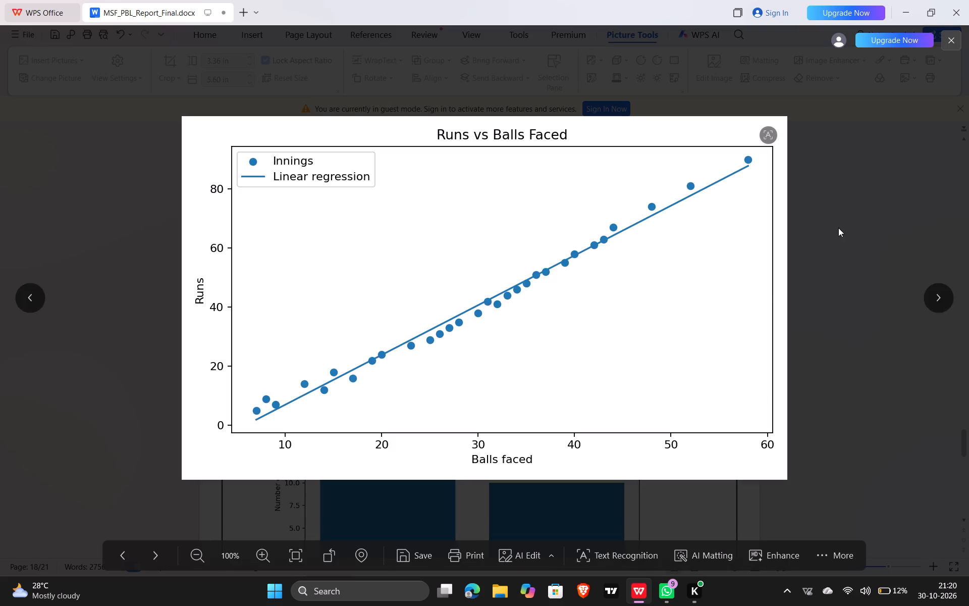
Close the image preview and replace the Runs vs Balls Faced graph with the copied encryption graphs.
left_click(949, 48)
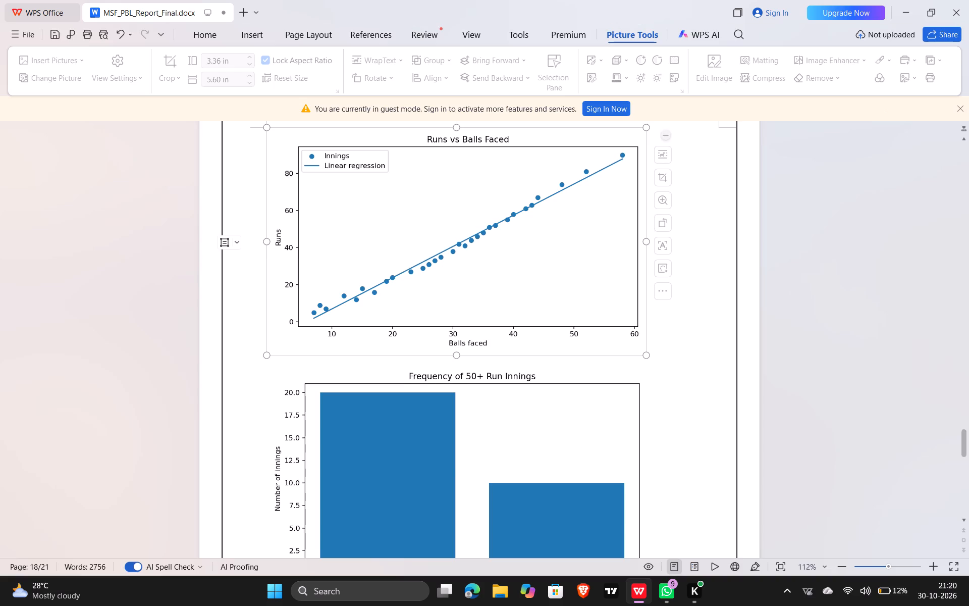
scroll(719, 272, "down", 3)
left_click(539, 271)
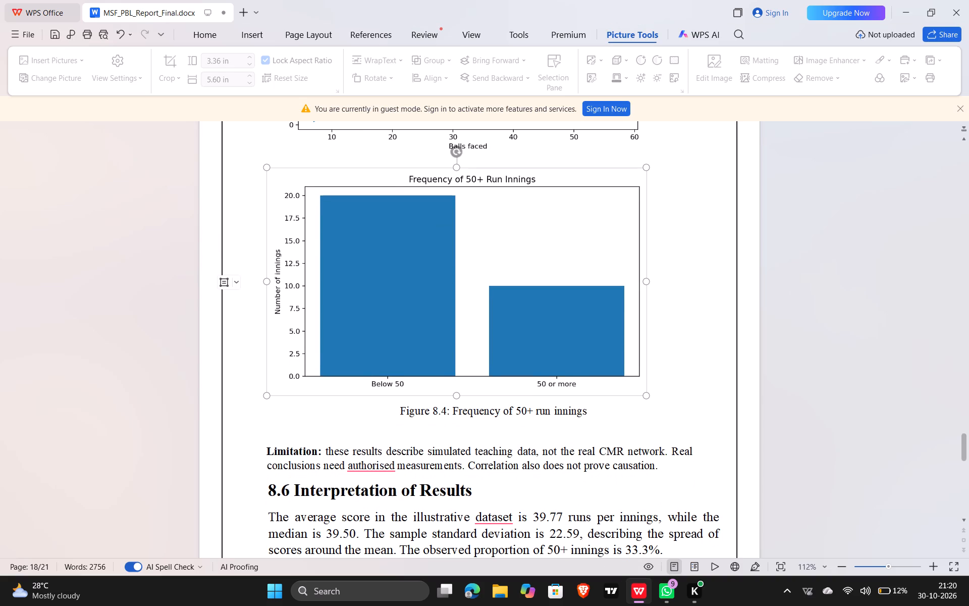
scroll(537, 252, "up", 5)
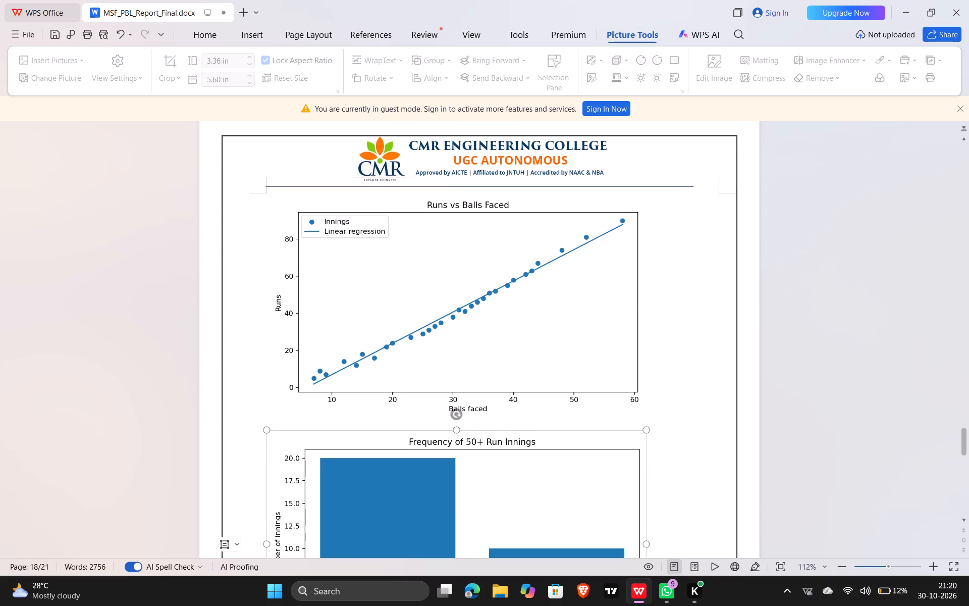
left_click(537, 252)
key("ctrl+v")
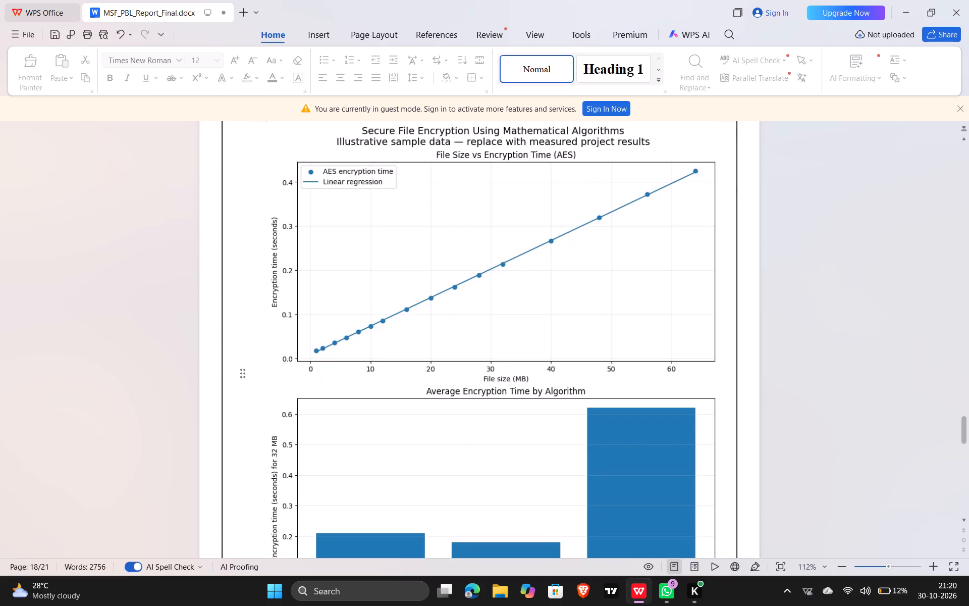
Delete the Frequency of 50+ Run Innings graph above the Figure 8.4 caption, closing any image preview that opens.
scroll(595, 245, "down", 2)
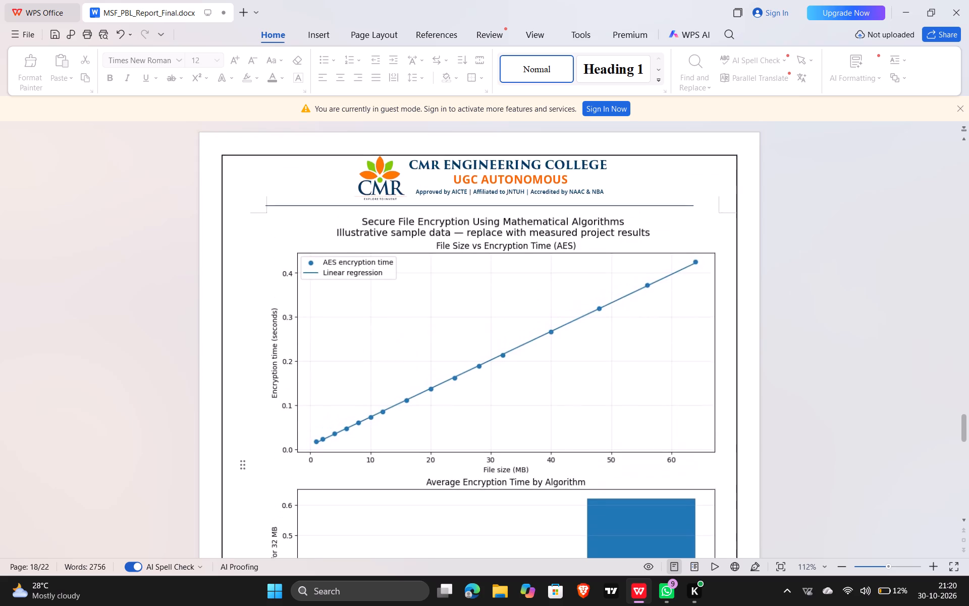
scroll(595, 245, "down", 6)
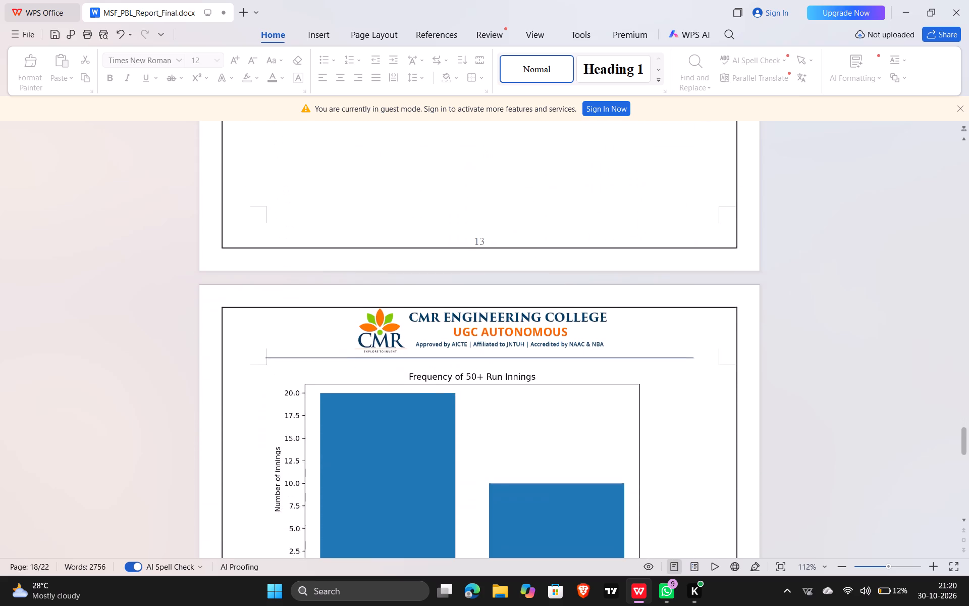
scroll(595, 245, "down", 4)
scroll(595, 245, "up", 1)
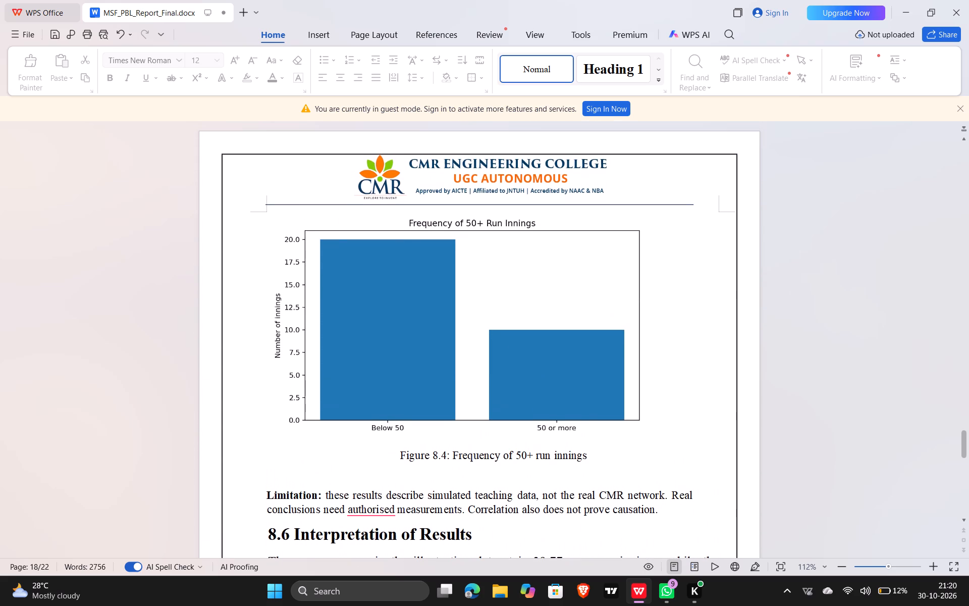
scroll(595, 245, "up", 1)
double_click(282, 215)
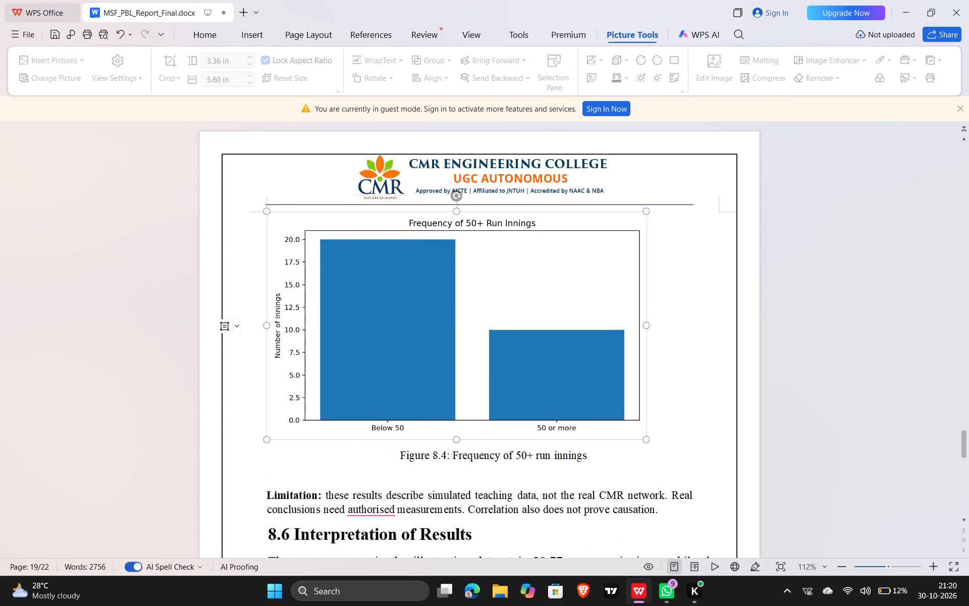
key("BackSpace")
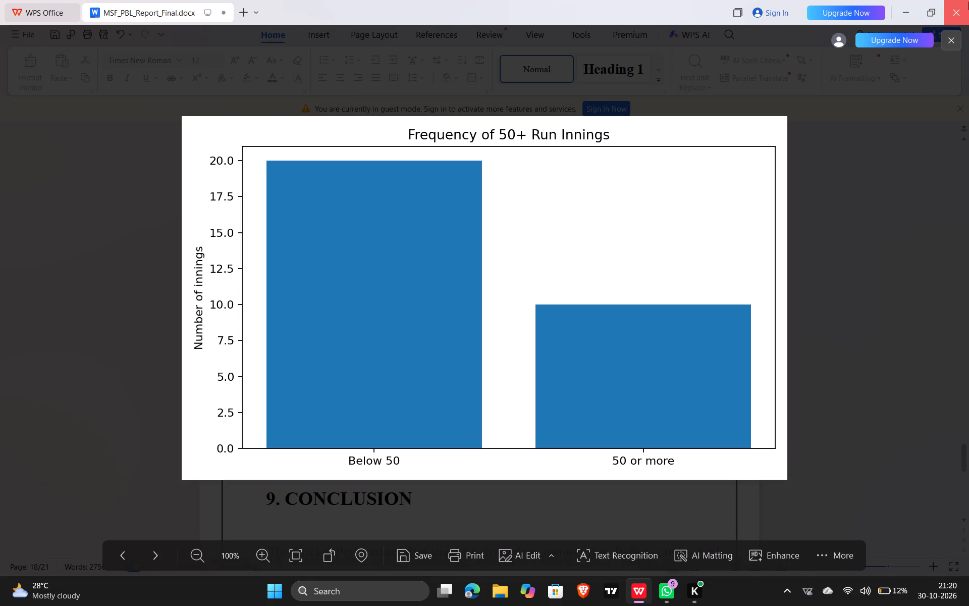
left_click(950, 39)
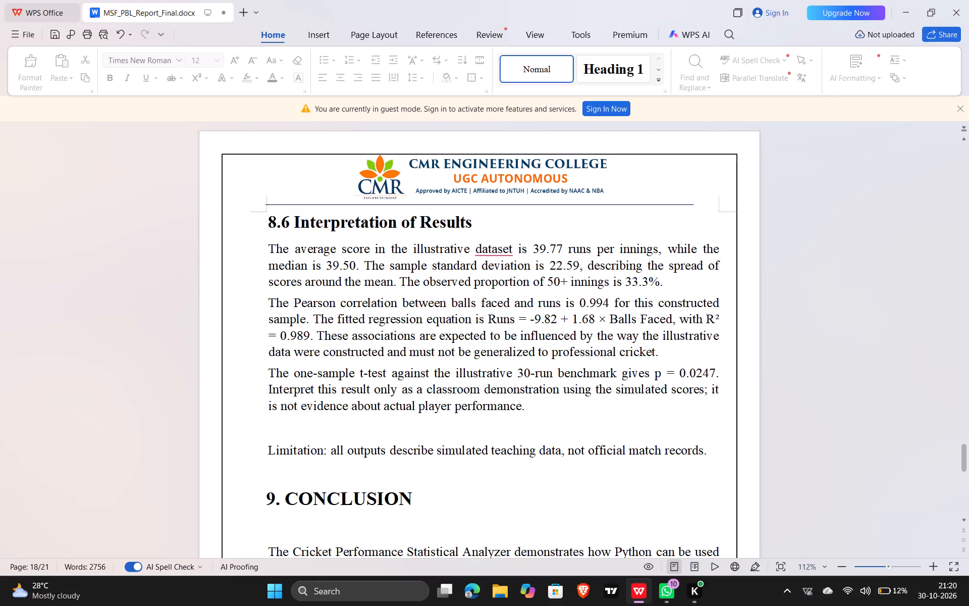
Check the pasted graphs down to section 8.6 and dismiss the chat notification covering the page.
scroll(709, 198, "up", 6)
scroll(709, 198, "down", 1)
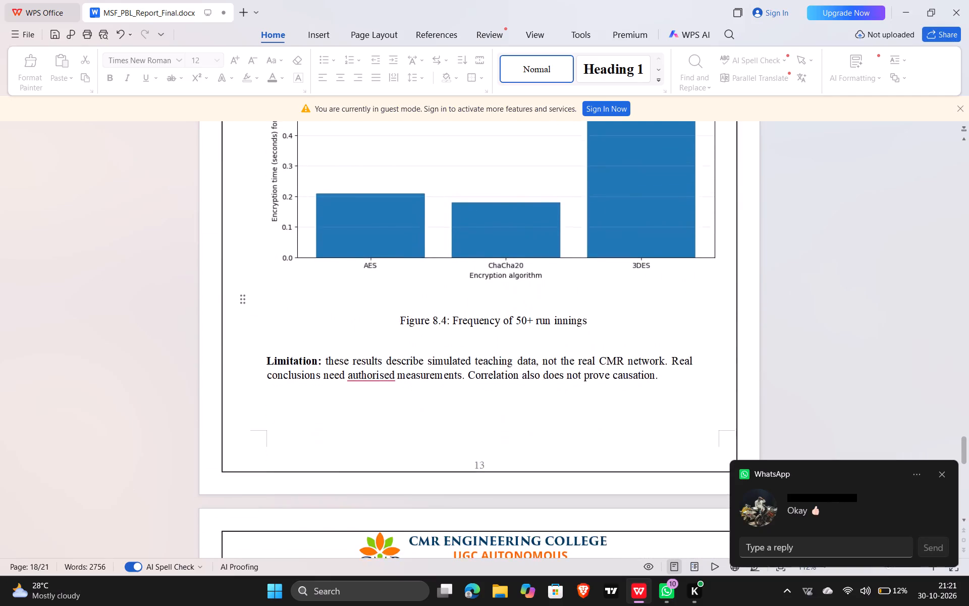
scroll(709, 198, "down", 3)
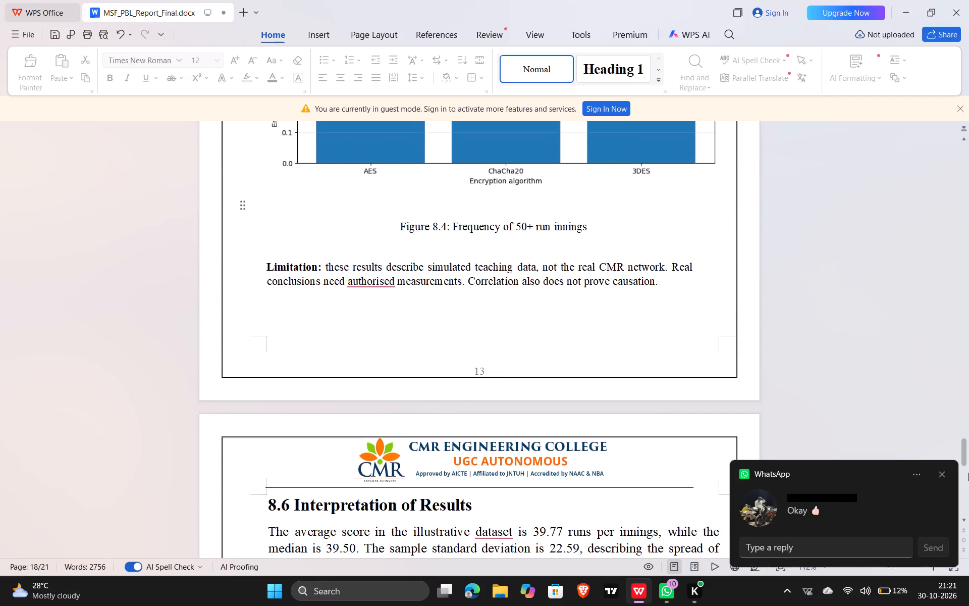
left_click(949, 472)
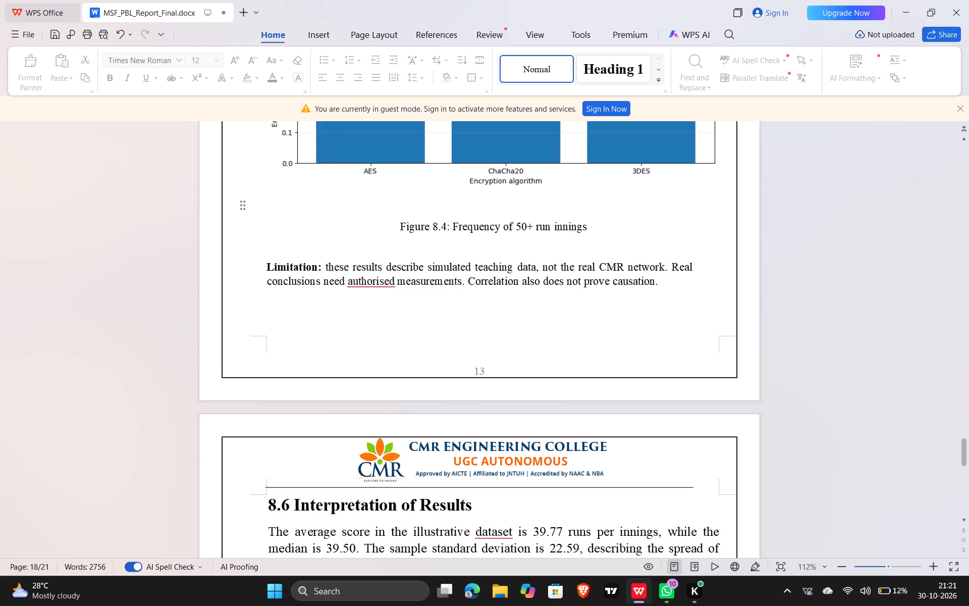
Select the opening words "Limitation: these results" of the paragraph below the Figure 8.4 caption.
left_click(266, 263)
left_click_drag(266, 263, 385, 266)
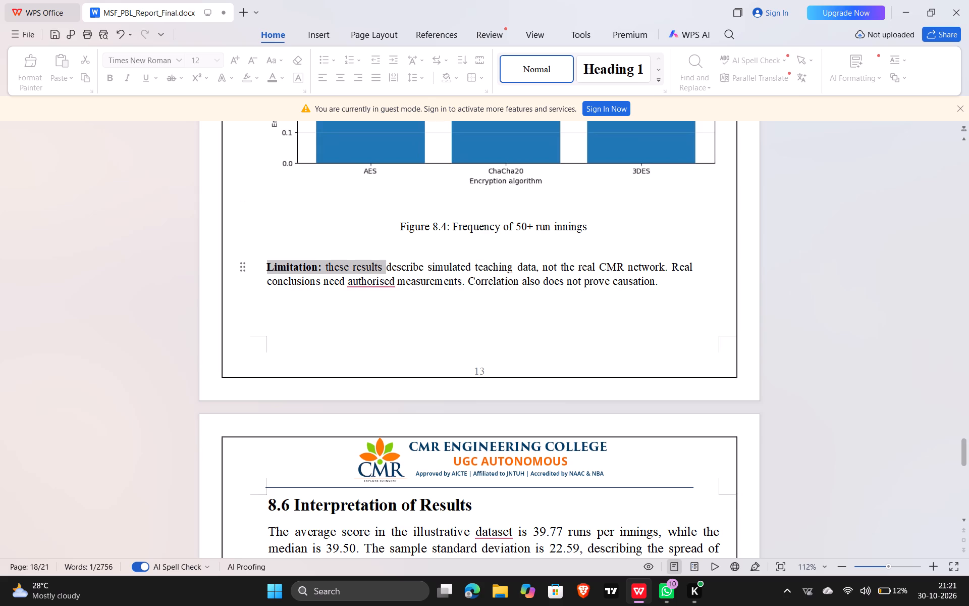
Delete the Limitation paragraph about simulated teaching data and the CMR network below the Figure 8.4 caption.
left_click_drag(385, 266, 682, 286)
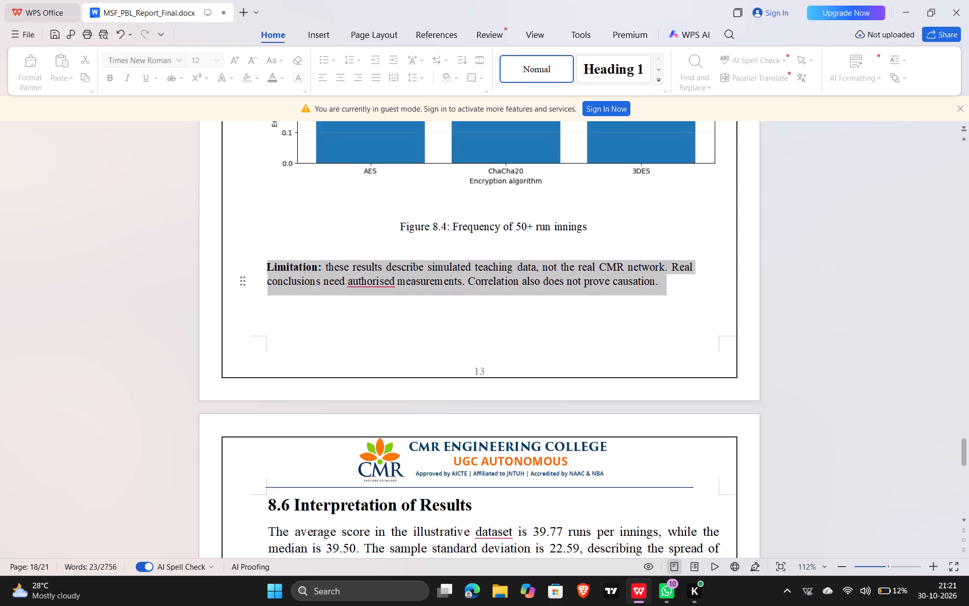
left_click_drag(682, 286, 683, 284)
key("BackSpace")
scroll(656, 268, "down", 6)
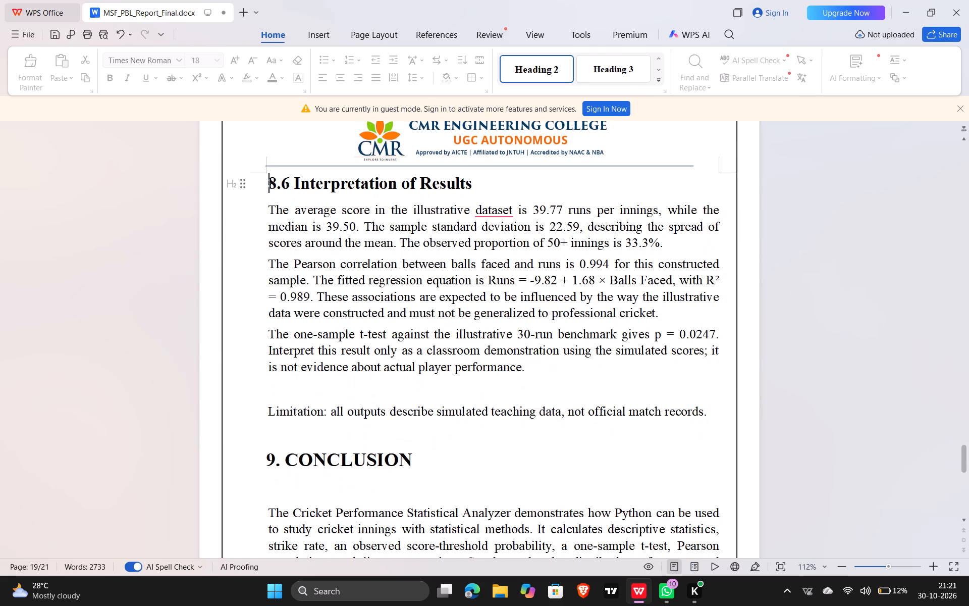
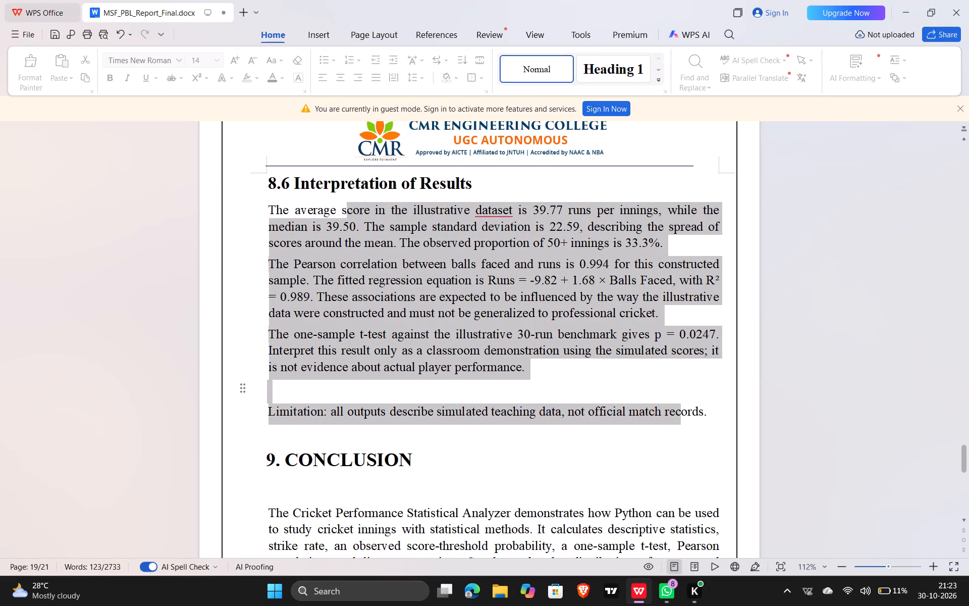
Replace the selected cricket interpretation and limitation text under 8.6 with the copied Secure File Encryption System results text.
key("BackSpace")
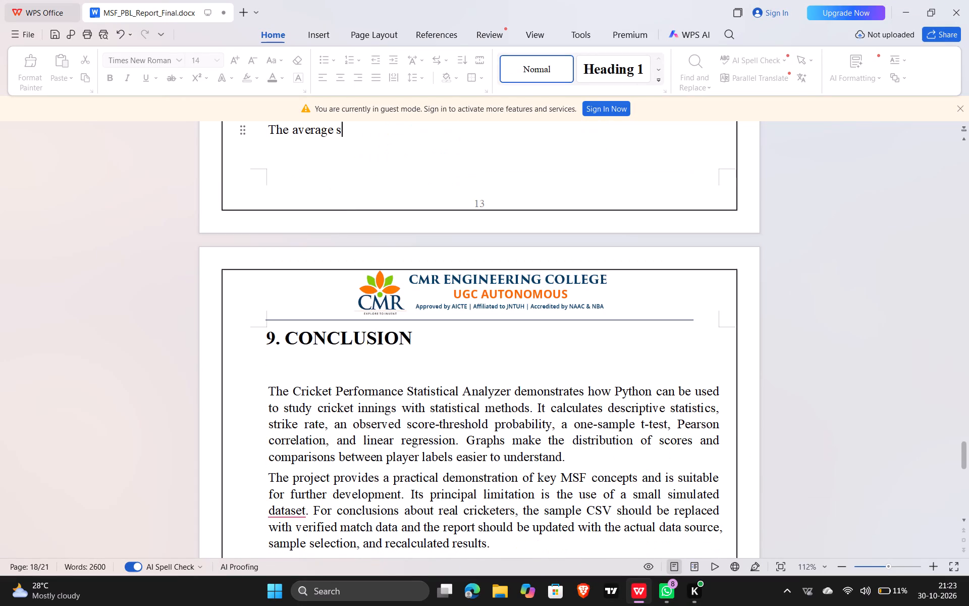
key("ctrl+v")
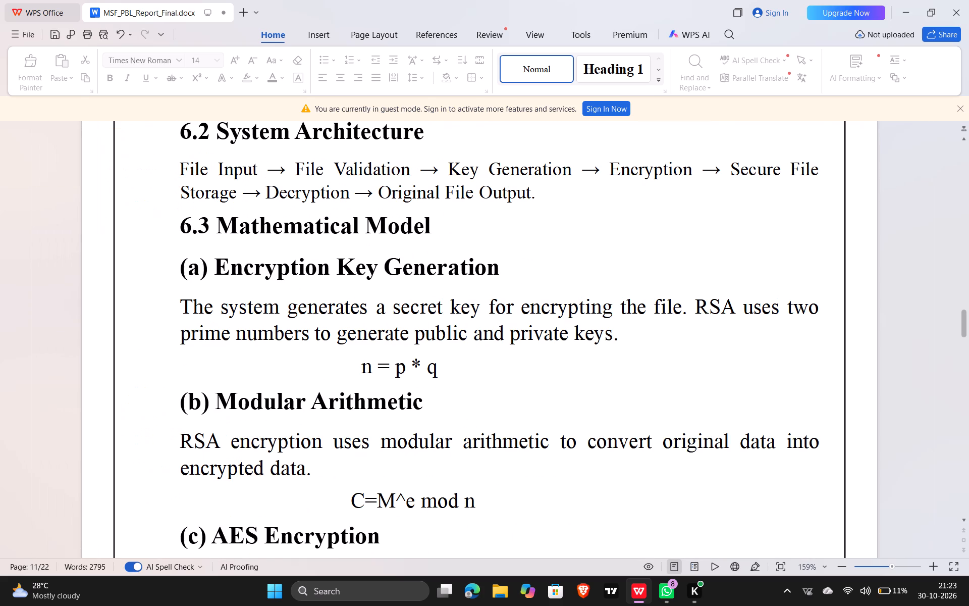
Add a blank line below the Figure 8.4 caption to push the 8.6 Interpretation of Results heading onto the following page.
scroll(433, 269, "down", 14)
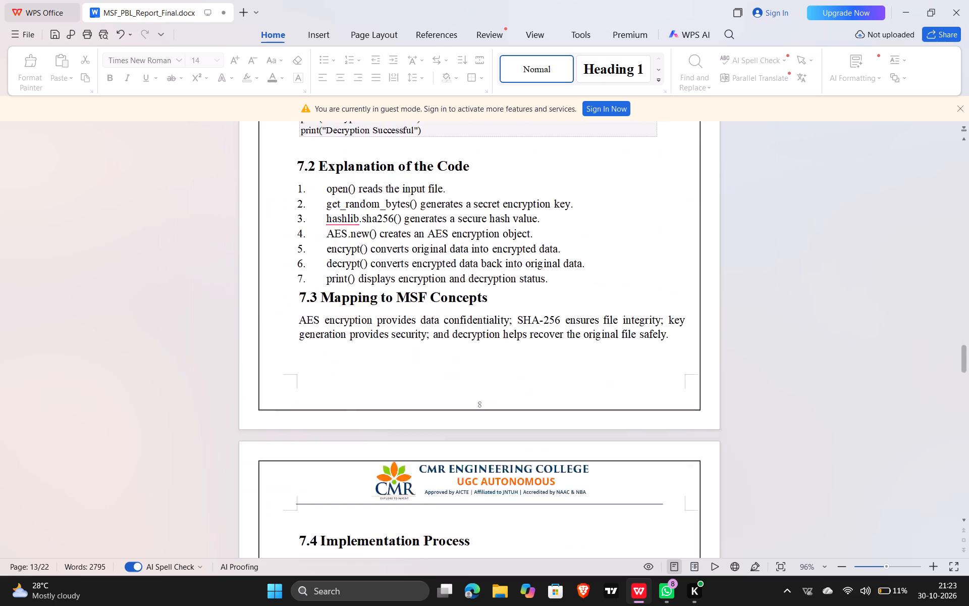
scroll(433, 269, "down", 14)
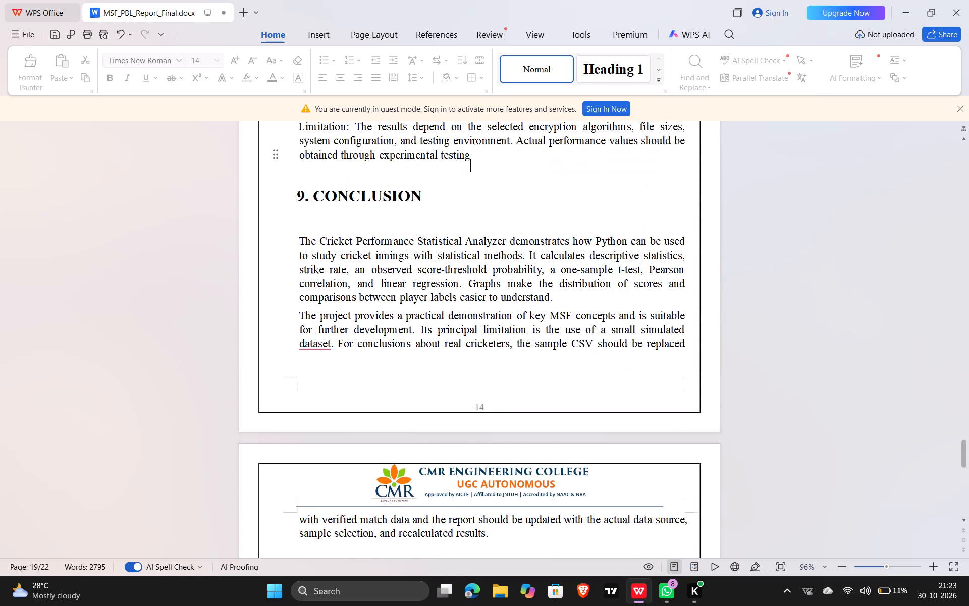
scroll(433, 269, "up", 9)
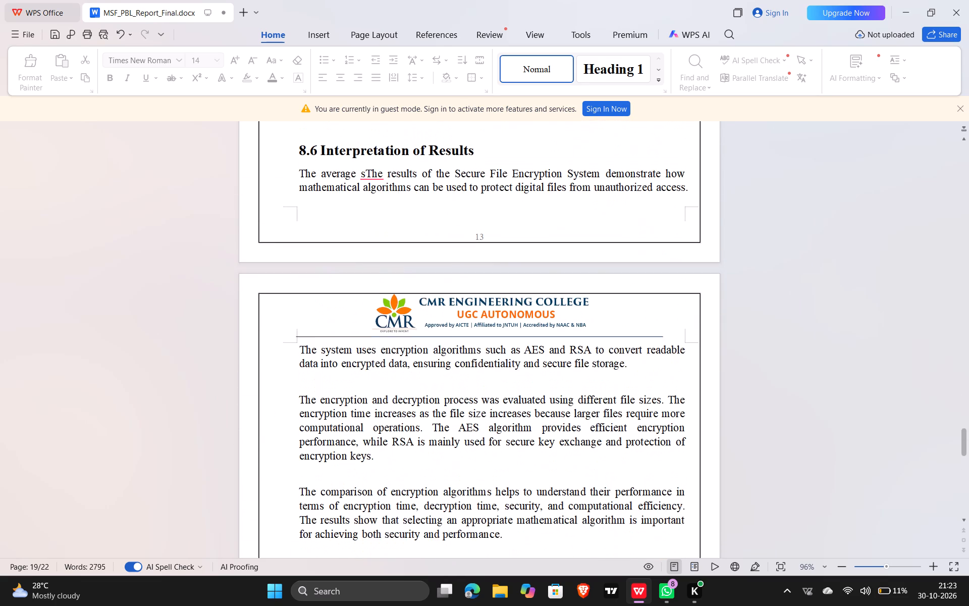
scroll(433, 269, "up", 3)
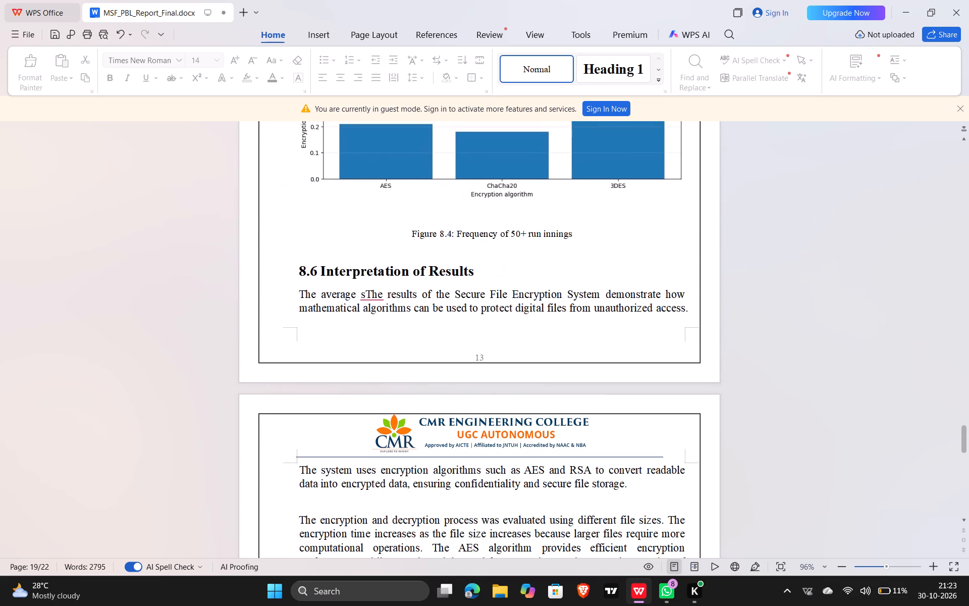
left_click(314, 254)
key("Return")
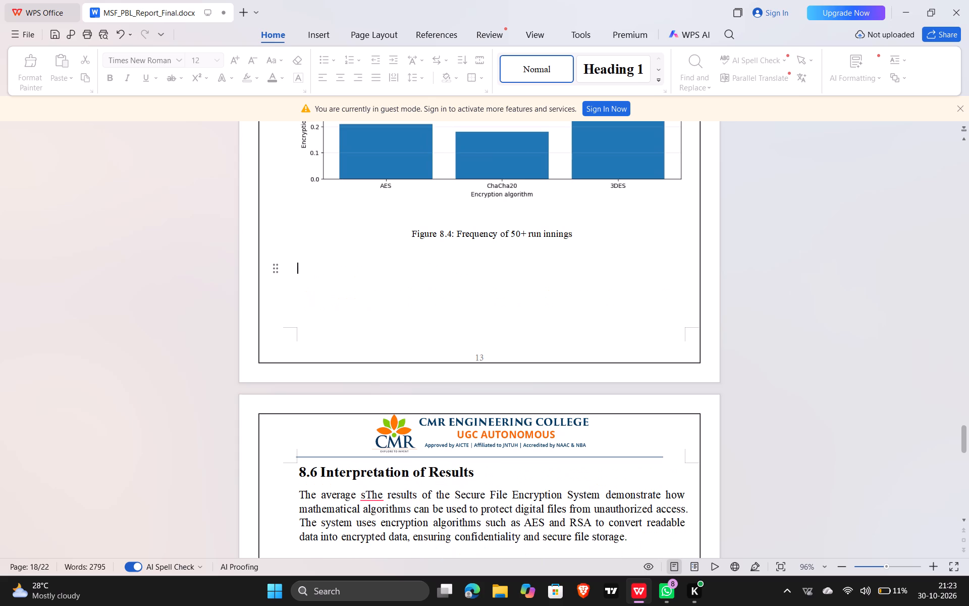
Delete the end of the 8.6 paragraph on the file encryption system, from "can be recovered using" through "properly recovered.".
scroll(353, 288, "down", 5)
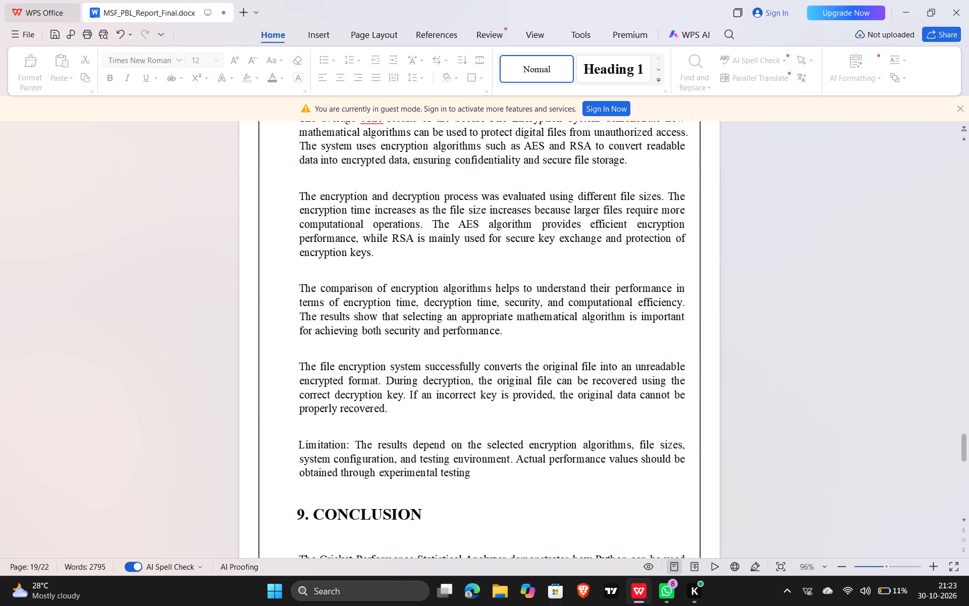
left_click(392, 413)
key("BackSpace")
key("BackSpace")
key("BackSpace")
key("BackSpace")
key("BackSpace")
key("BackSpace")
key("BackSpace")
key("BackSpace")
key("BackSpace")
key("BackSpace")
key("BackSpace")
key("BackSpace")
key("BackSpace")
key("BackSpace")
key("BackSpace")
key("BackSpace")
key("BackSpace")
key("BackSpace")
key("BackSpace")
key("BackSpace")
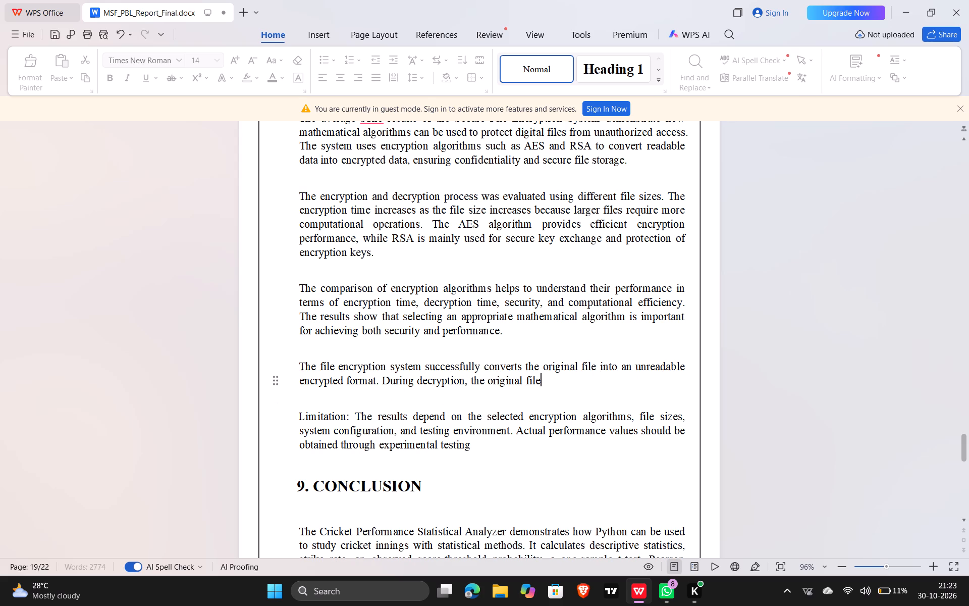
Place the cursor at the start of the 8.6 paragraph on the comparison of encryption algorithms.
left_click_drag(301, 284, 305, 286)
Delete the 8.6 paragraphs on the comparison of encryption algorithms and on the file encryption system converting the original file.
left_click_drag(305, 286, 597, 392)
key("BackSpace")
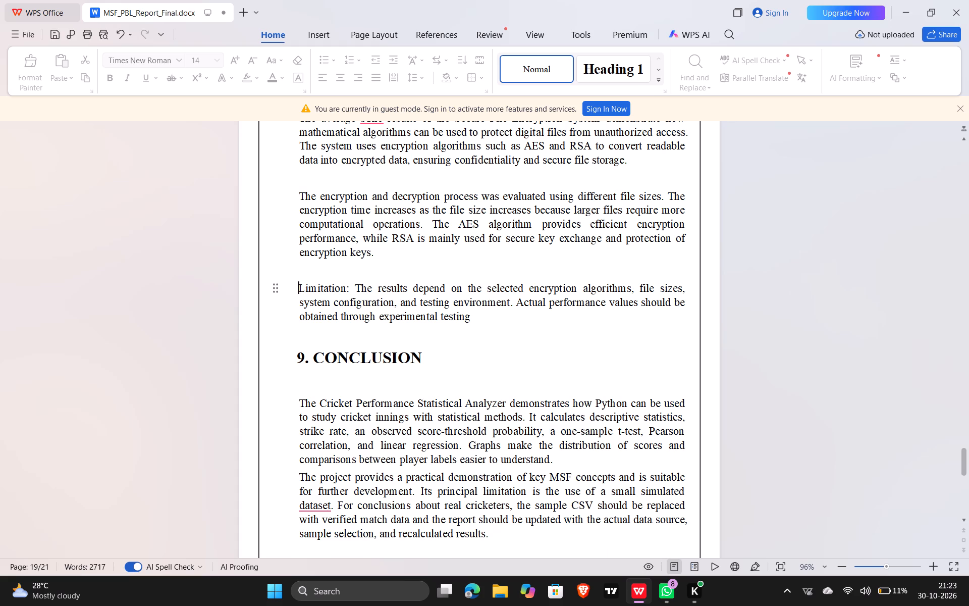
Remove the blank lines before the Limitation paragraph and before the encryption and decryption process paragraph in section 8.6.
left_click(305, 272)
key("BackSpace")
key("BackSpace")
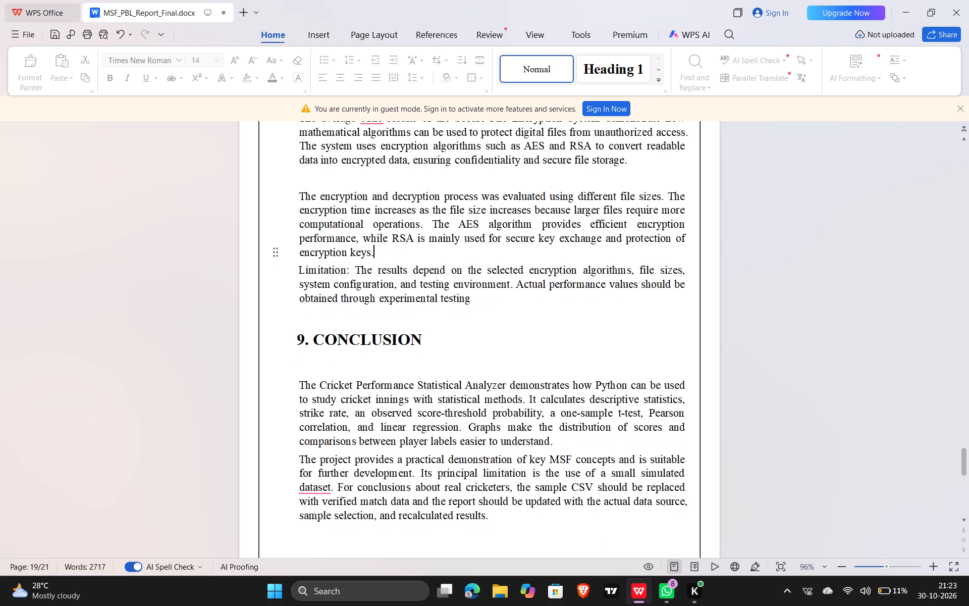
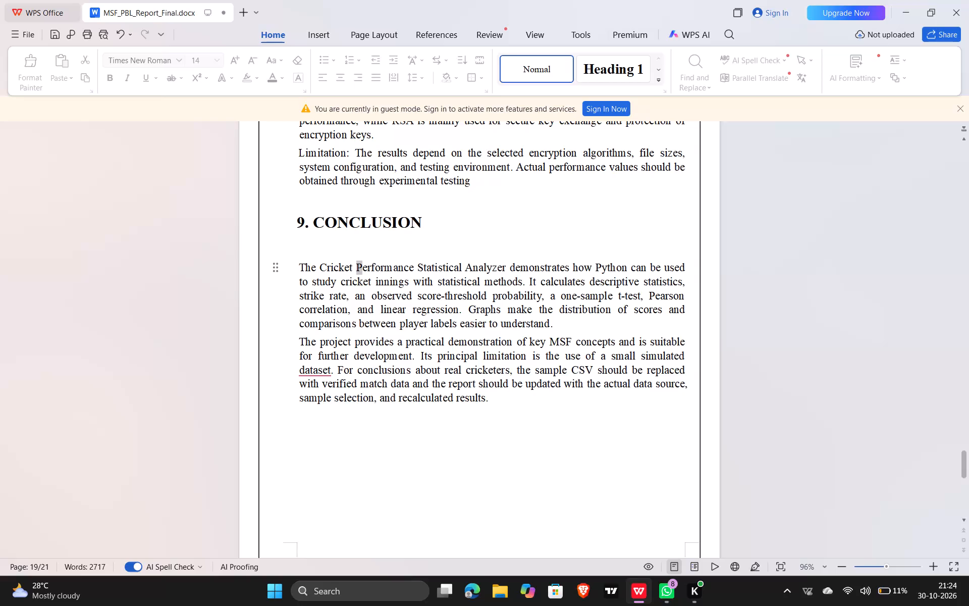
Replace the selected cricket text under 9. Conclusion with the copied Secure File Encryption Using Mathematical Algorithms conclusion.
key("BackSpace")
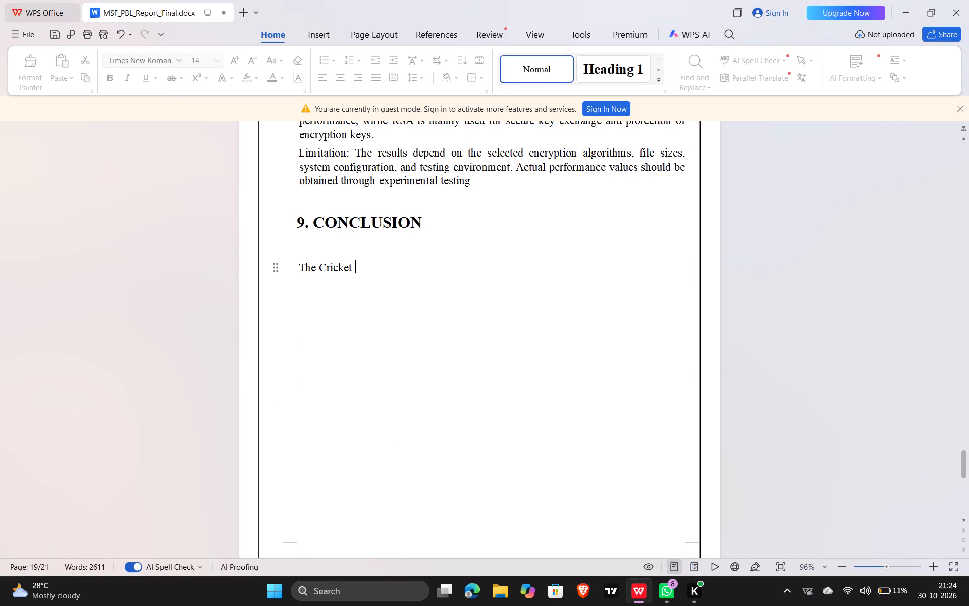
key("ctrl+v")
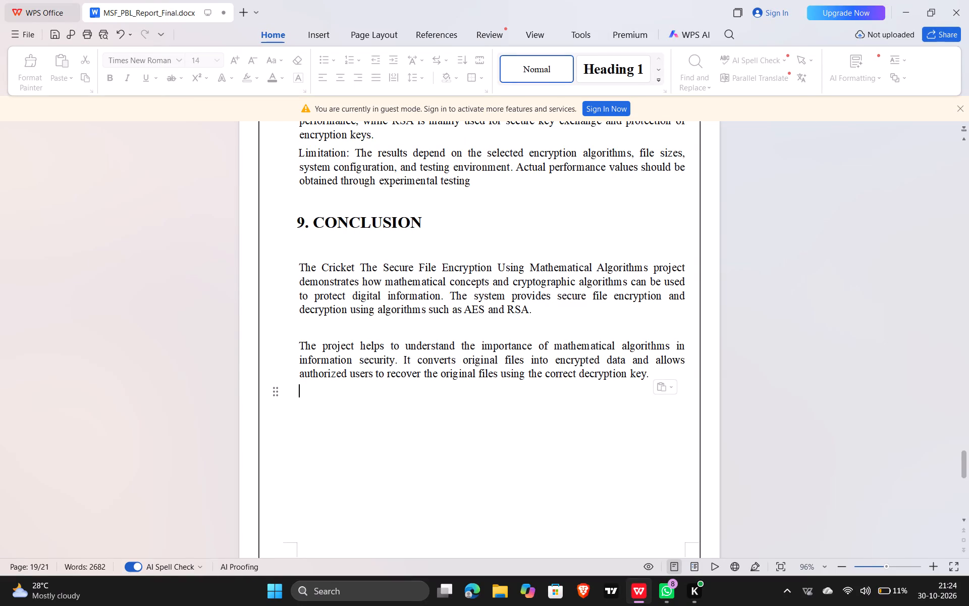
Delete the leftover words "The Cricket" at the start of the first Conclusion paragraph.
left_click(360, 271)
key("BackSpace")
key("BackSpace")
key("BackSpace")
key("BackSpace")
key("BackSpace")
key("BackSpace")
key("BackSpace")
key("BackSpace")
key("BackSpace")
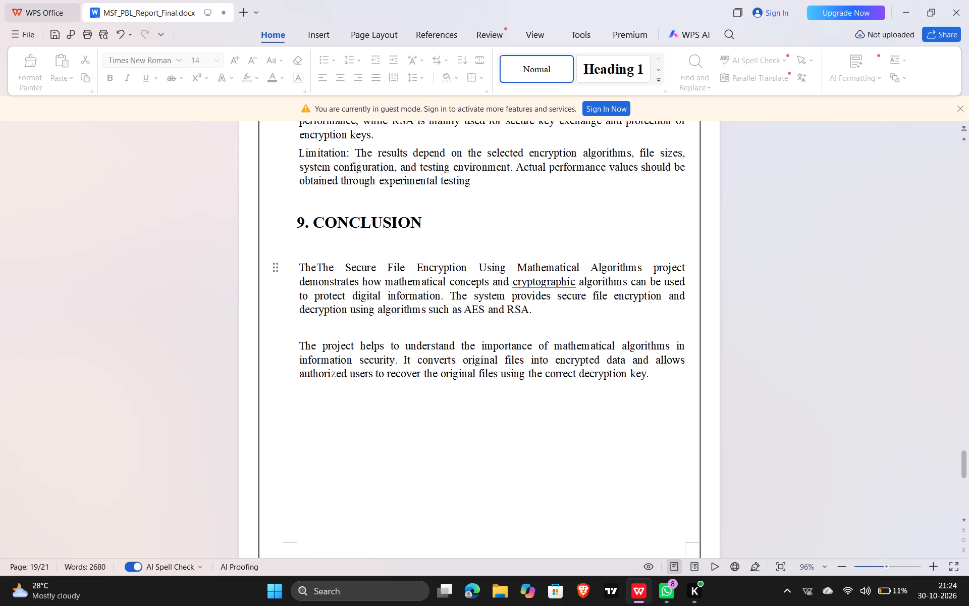
key("BackSpace")
key("BackSpace")
key("BackSpace")
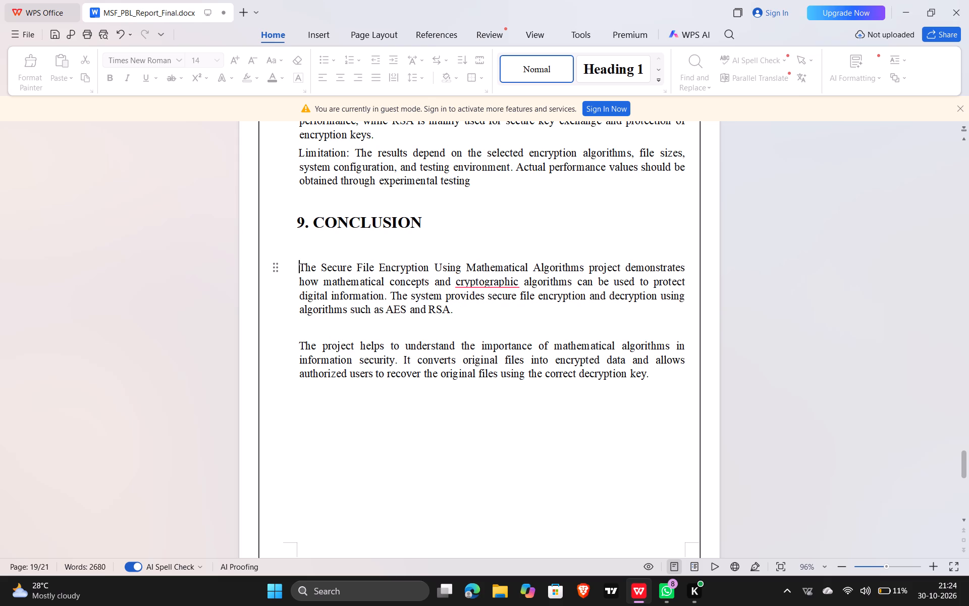
Remove the blank line between the two Conclusion paragraphs.
left_click(303, 333)
key("BackSpace")
key("BackSpace")
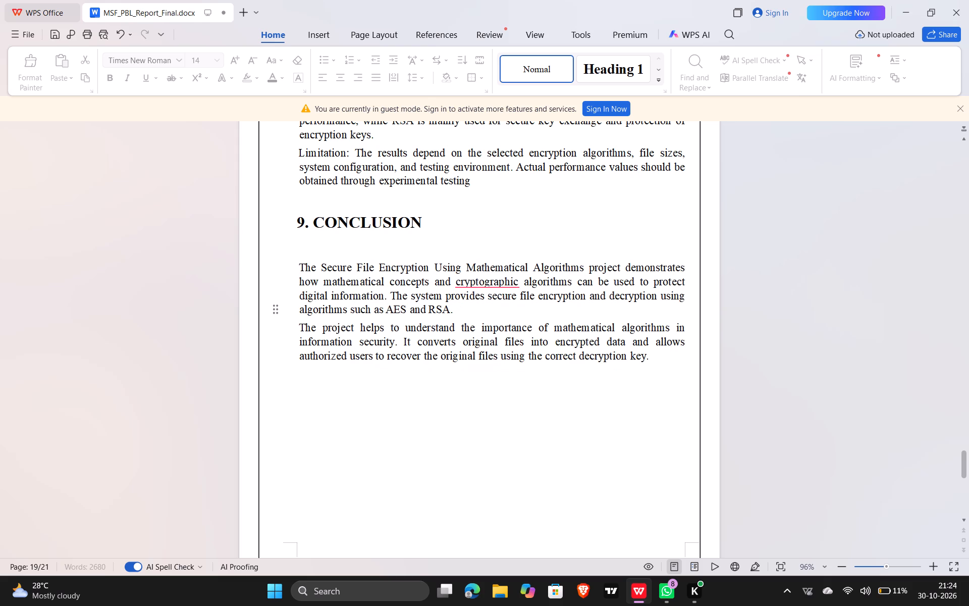
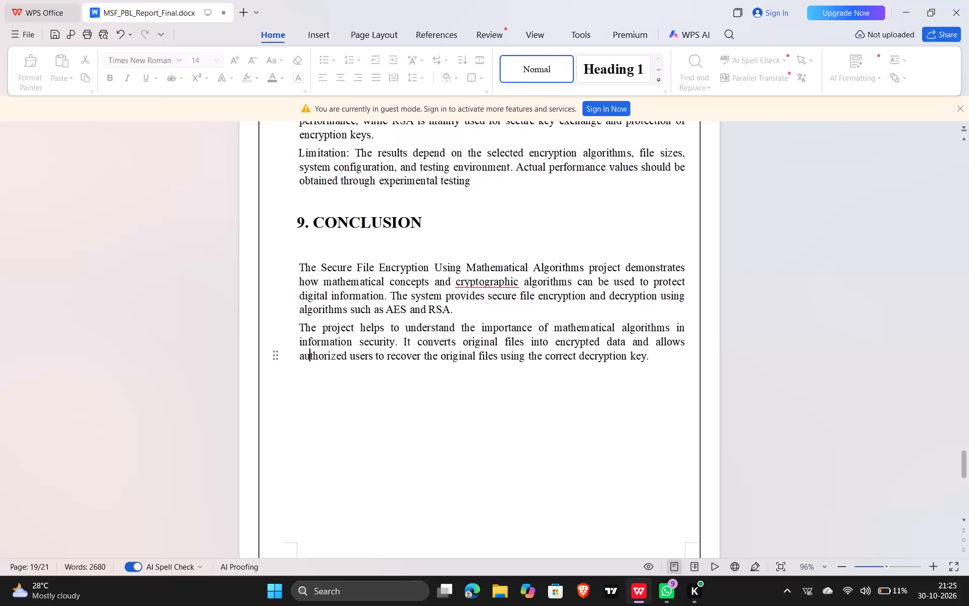
Paste the copied closing paragraph beginning "Overall, this project demonstrates the importance of cryptography" at the end of 9. Conclusion.
left_click(301, 367)
key("ctrl+v")
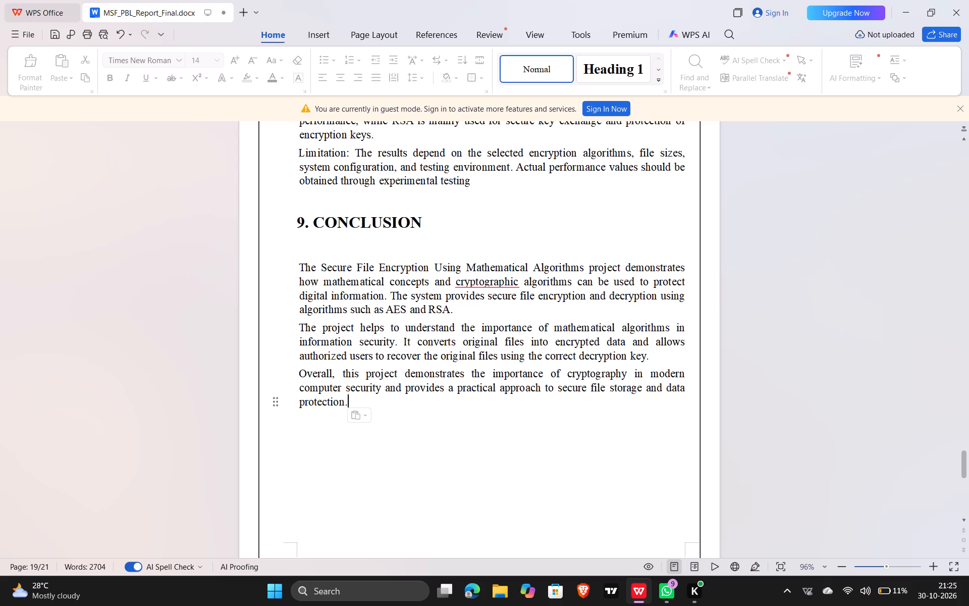
Look through the 10. Future Enhancement and 11. References sections to the end of the report.
scroll(573, 339, "down", 8)
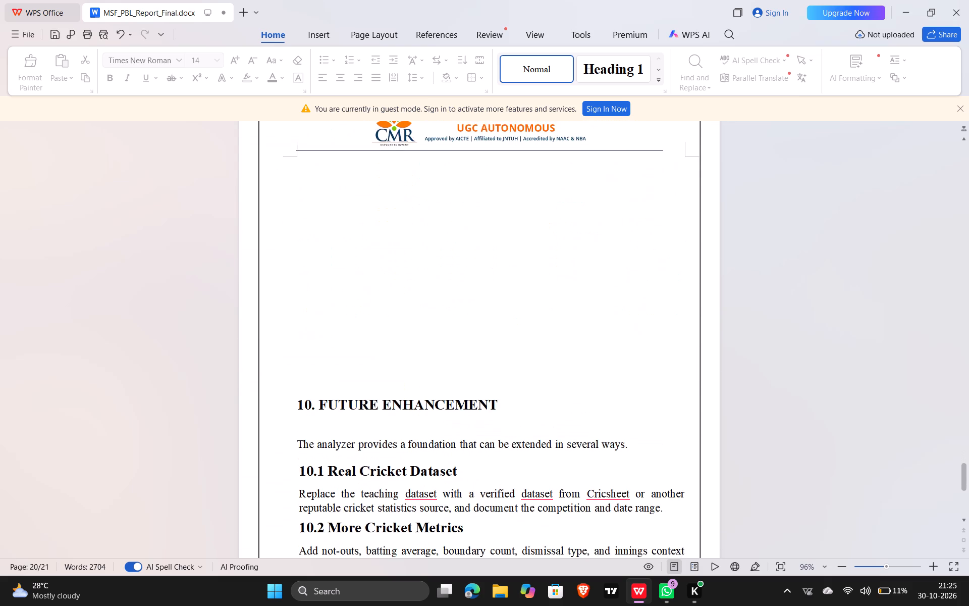
scroll(573, 339, "down", 6)
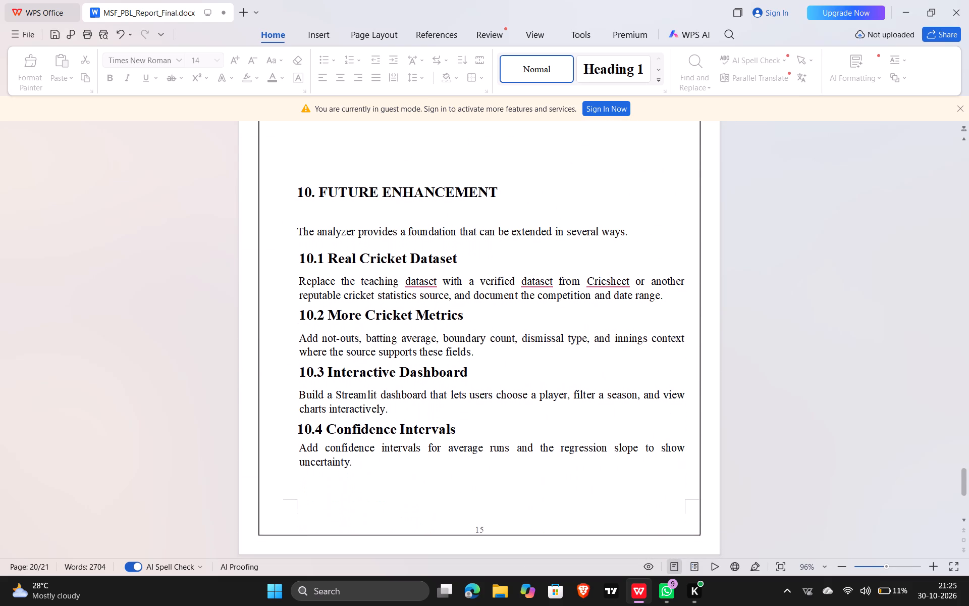
scroll(573, 339, "down", 6)
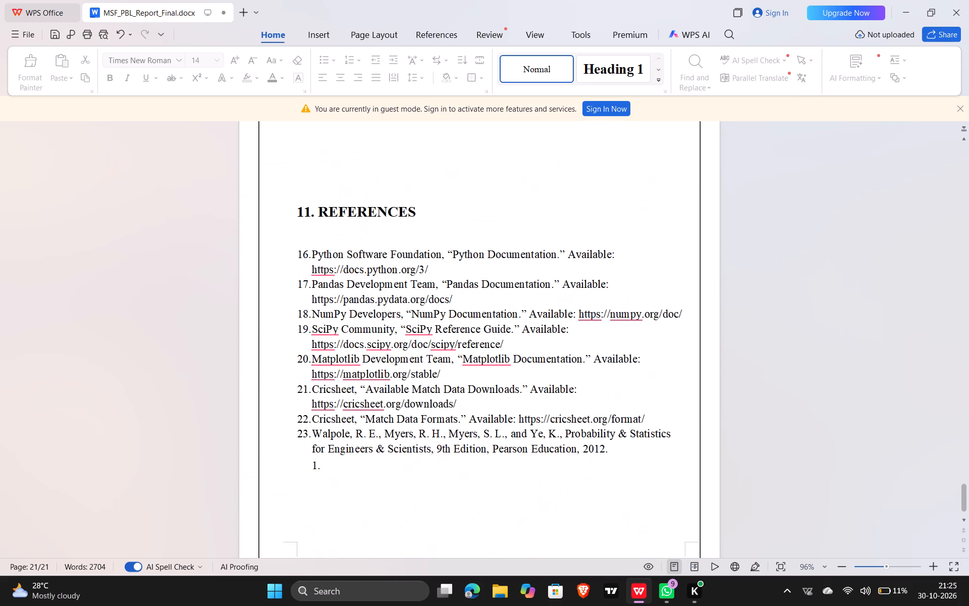
scroll(573, 339, "down", 6)
Delete all the blank lines above the 10. Future Enhancement heading so it starts at the top of its page.
scroll(573, 339, "up", 8)
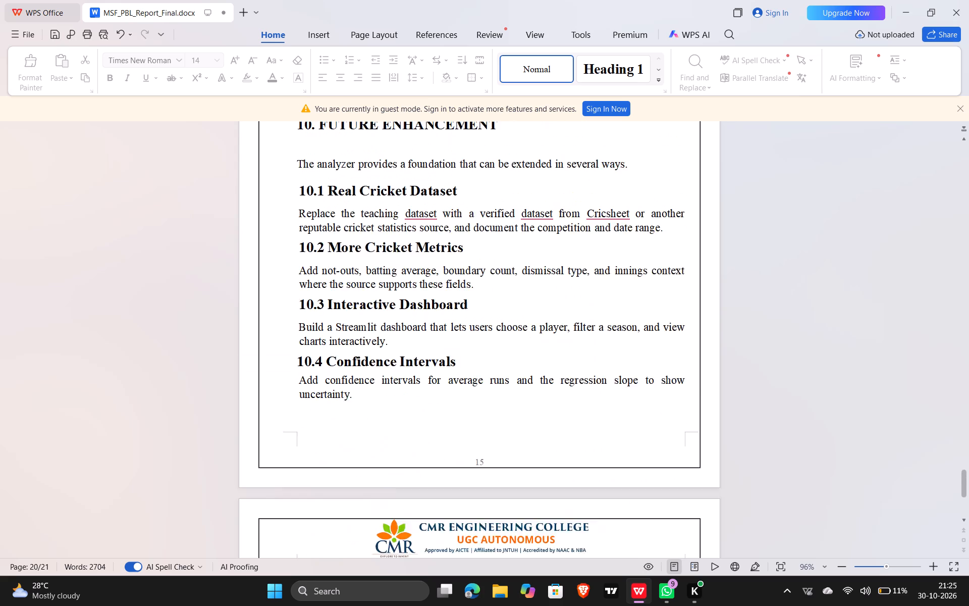
scroll(573, 339, "right", 1)
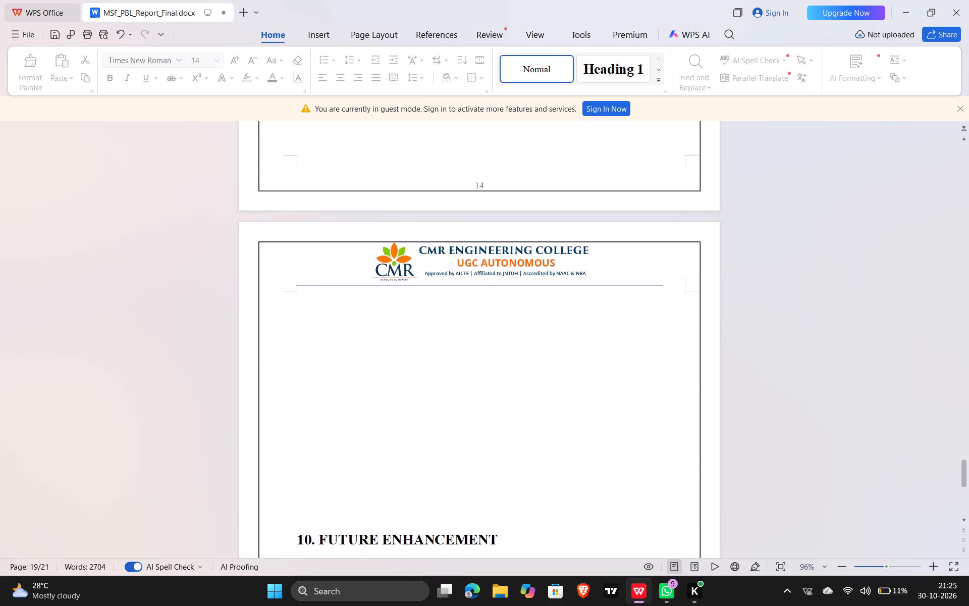
left_click(315, 499)
key("BackSpace")
key("BackSpace")
key("BackSpace")
key("BackSpace")
key("BackSpace")
key("BackSpace")
key("BackSpace")
key("BackSpace")
key("BackSpace")
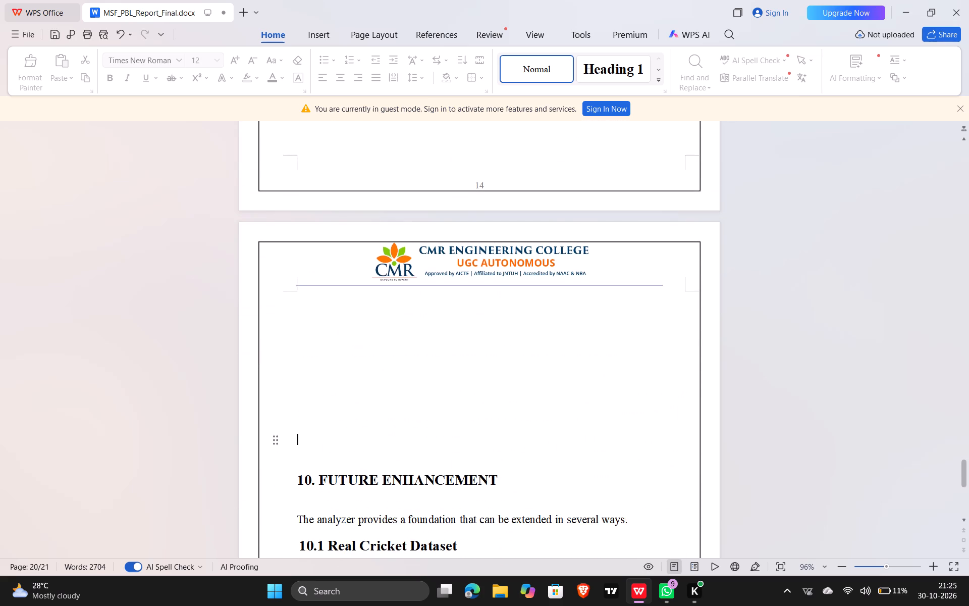
key("BackSpace")
key("BackSpace")
key("BackSpace")
key("BackSpace")
key("BackSpace")
key("BackSpace")
key("BackSpace")
key("BackSpace")
key("BackSpace")
key("BackSpace")
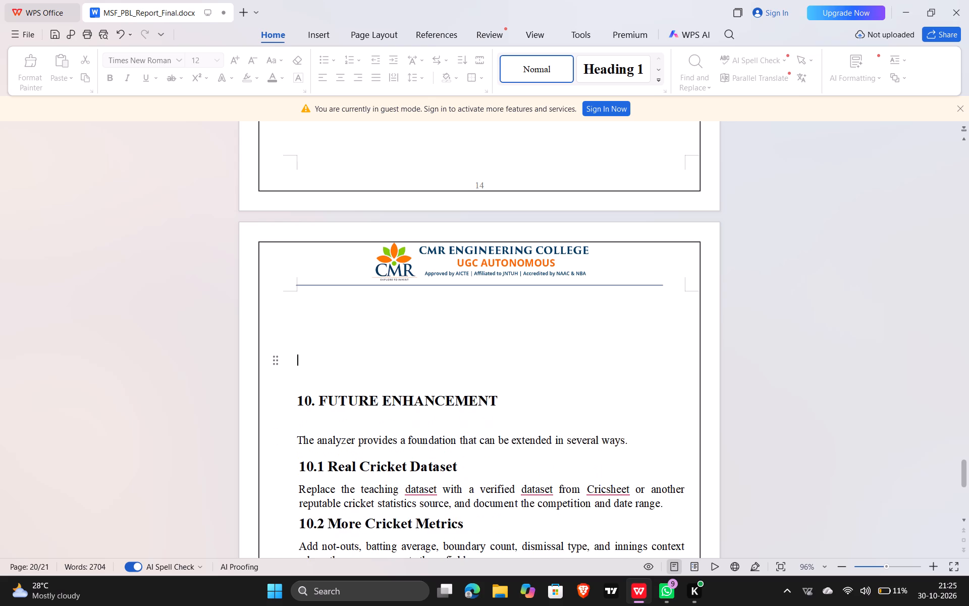
key("BackSpace")
key("BackSpace")
key("BackSpace")
key("BackSpace")
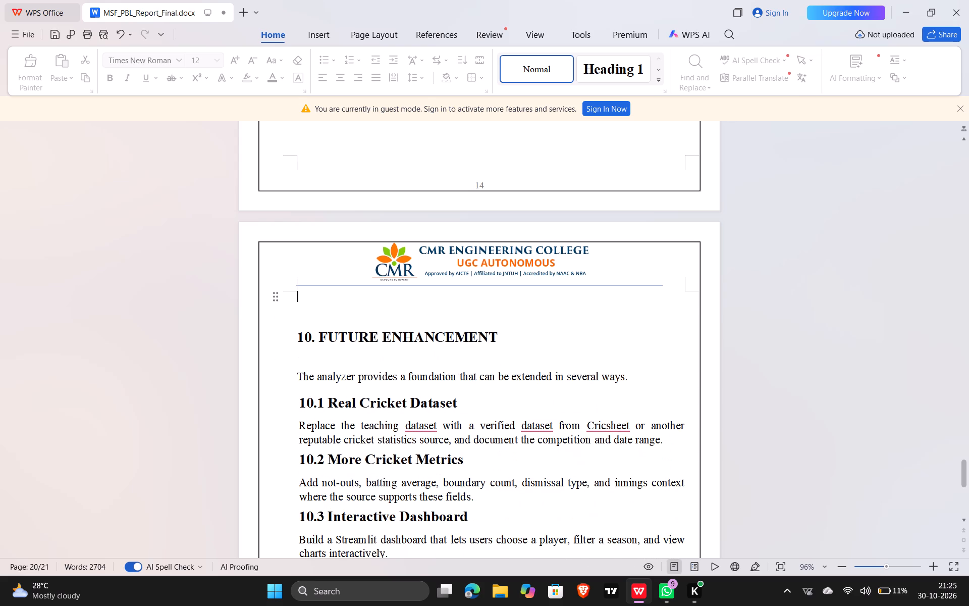
key("BackSpace")
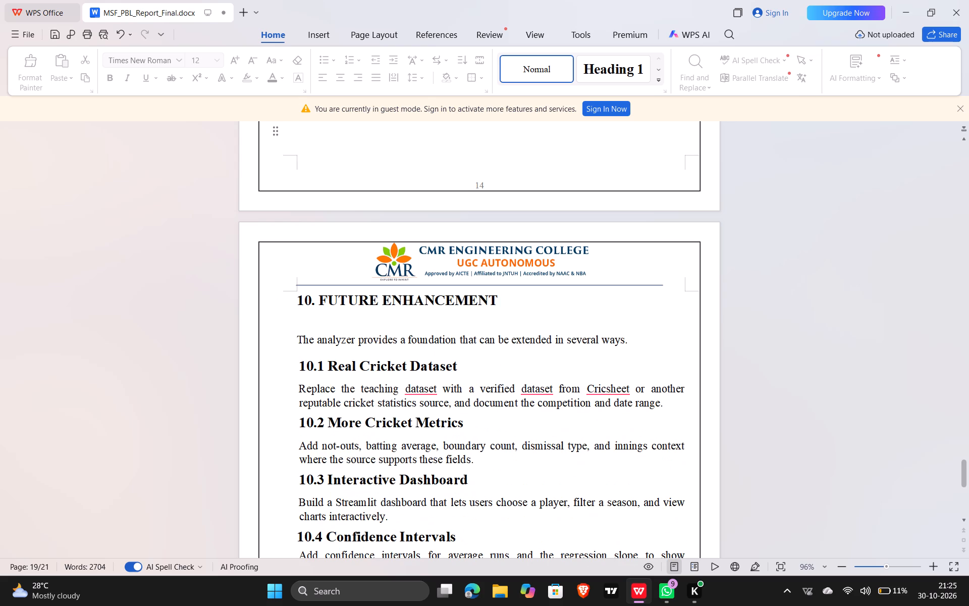
Add a blank line above the 11. References heading to push it onto the following page with its reference list.
scroll(393, 417, "down", 7)
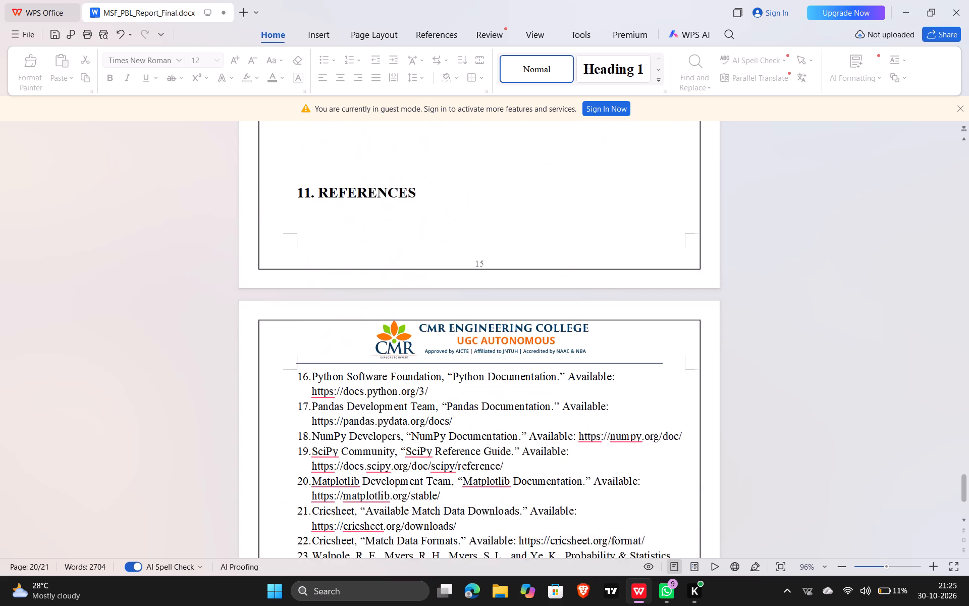
scroll(393, 417, "down", 2)
scroll(393, 417, "up", 1)
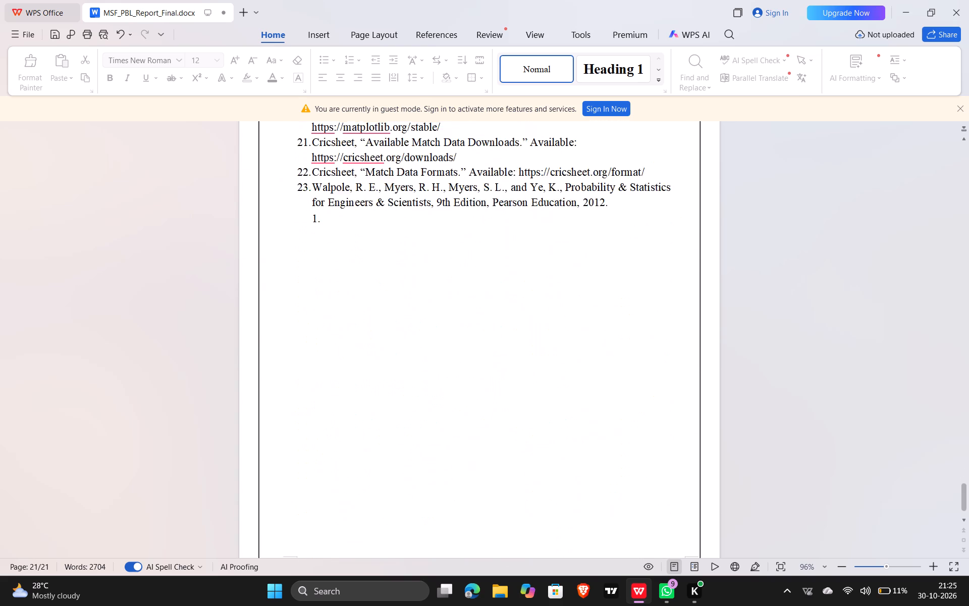
scroll(393, 417, "up", 3)
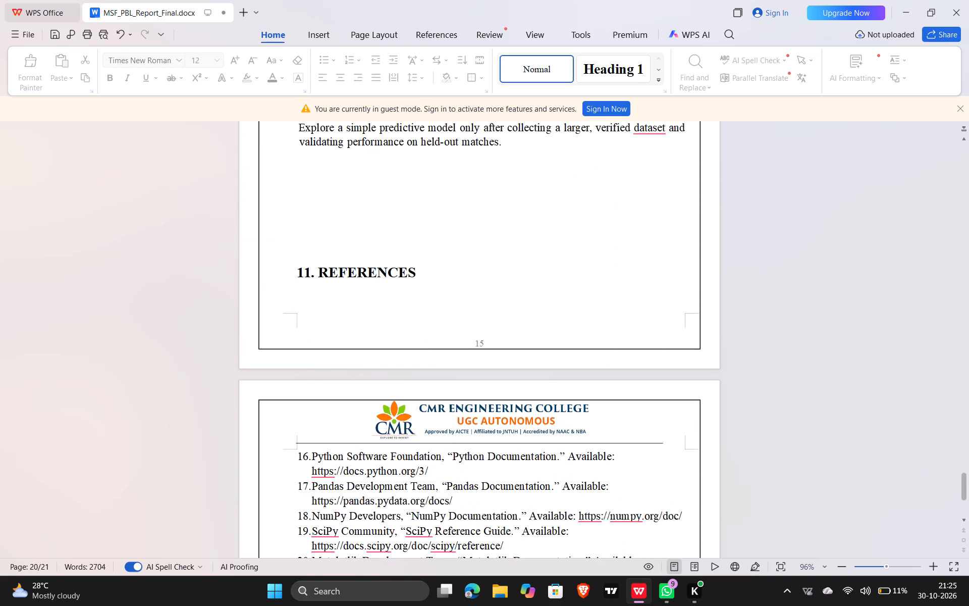
left_click(300, 249)
key("Return")
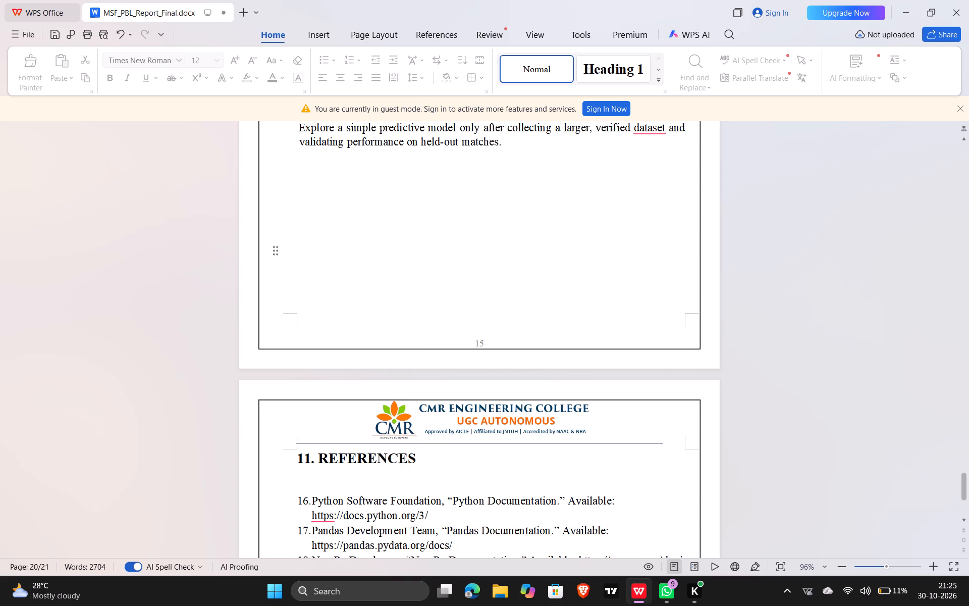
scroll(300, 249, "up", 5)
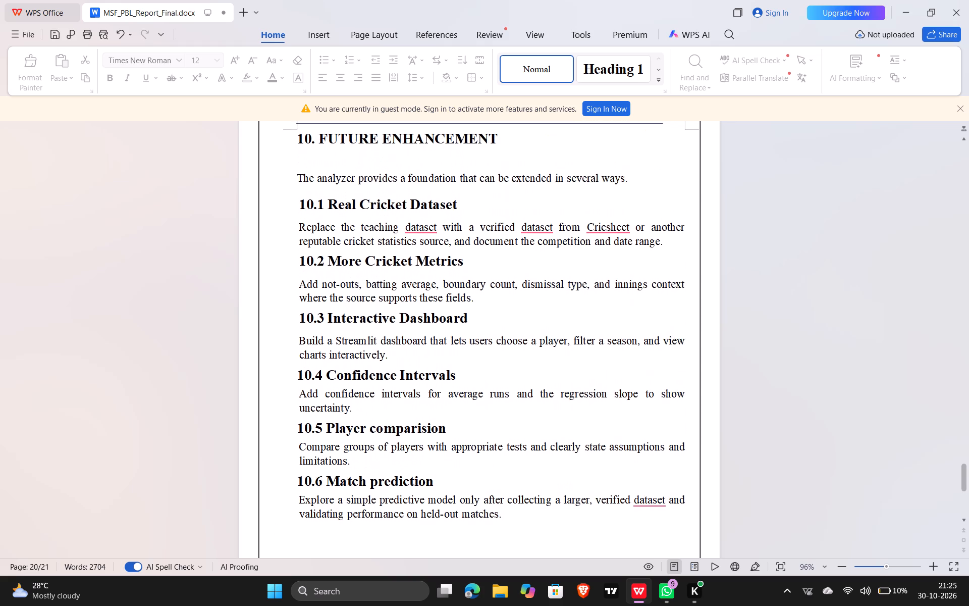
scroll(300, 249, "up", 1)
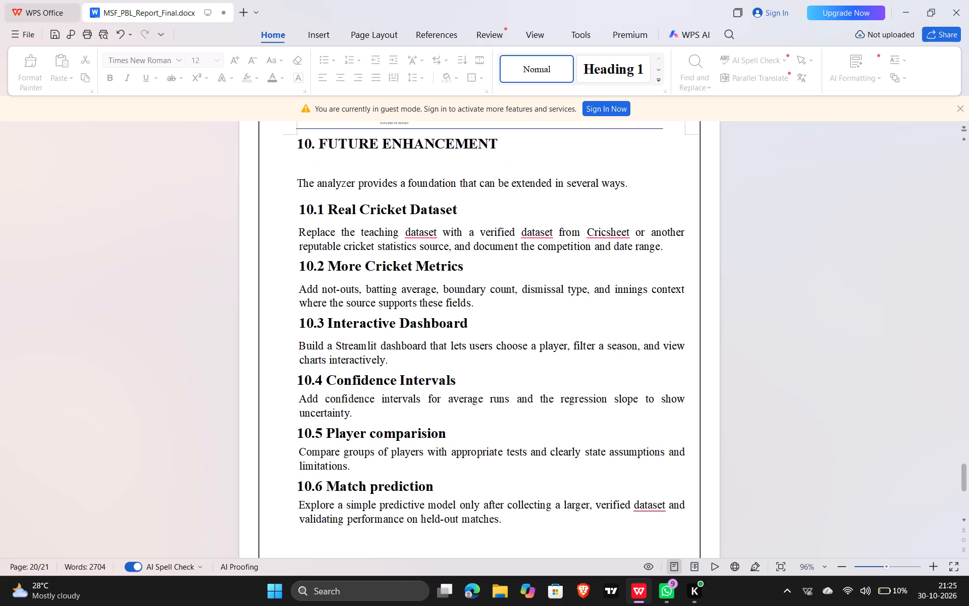
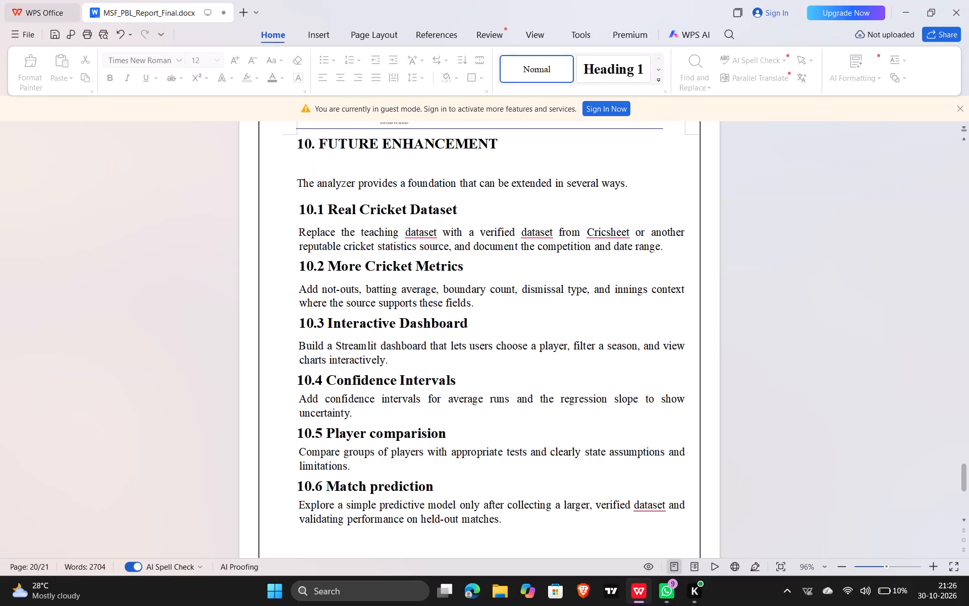
Replace the body text from under 10.1 Real Cricket Dataset through 10.6 Match prediction with the copied file encryption future enhancement text.
left_click_drag(299, 232, 440, 495)
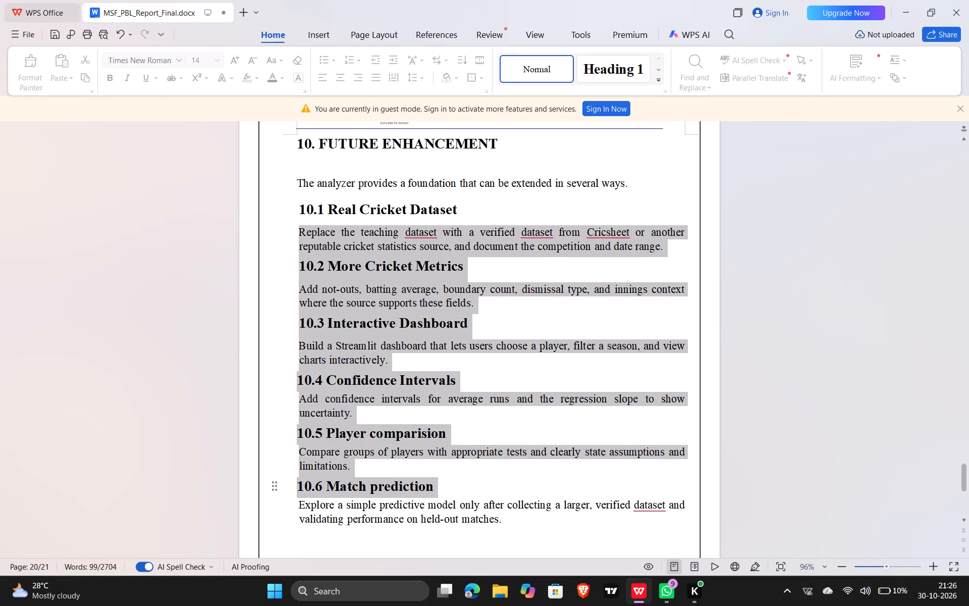
left_click_drag(440, 495, 498, 518)
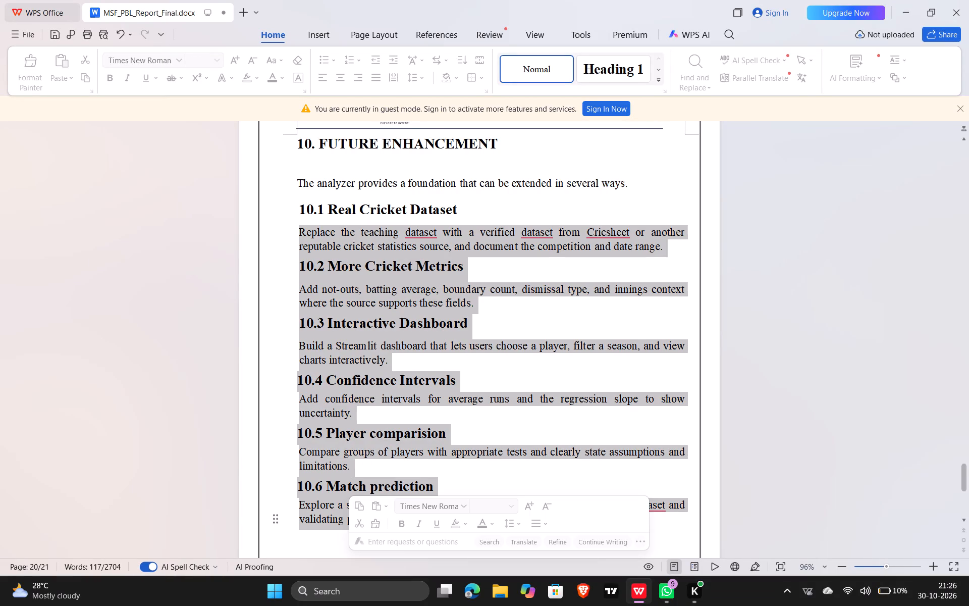
key("BackSpace")
key("ctrl+v")
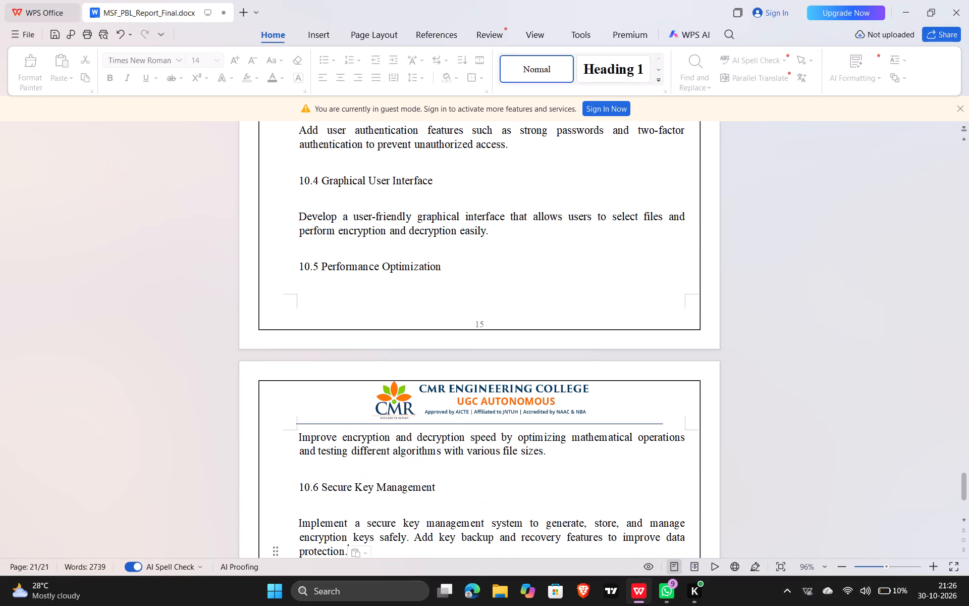
Delete the leftover 10.1 Real Cricket Dataset heading and its empty line above the pasted text.
scroll(522, 267, "up", 2)
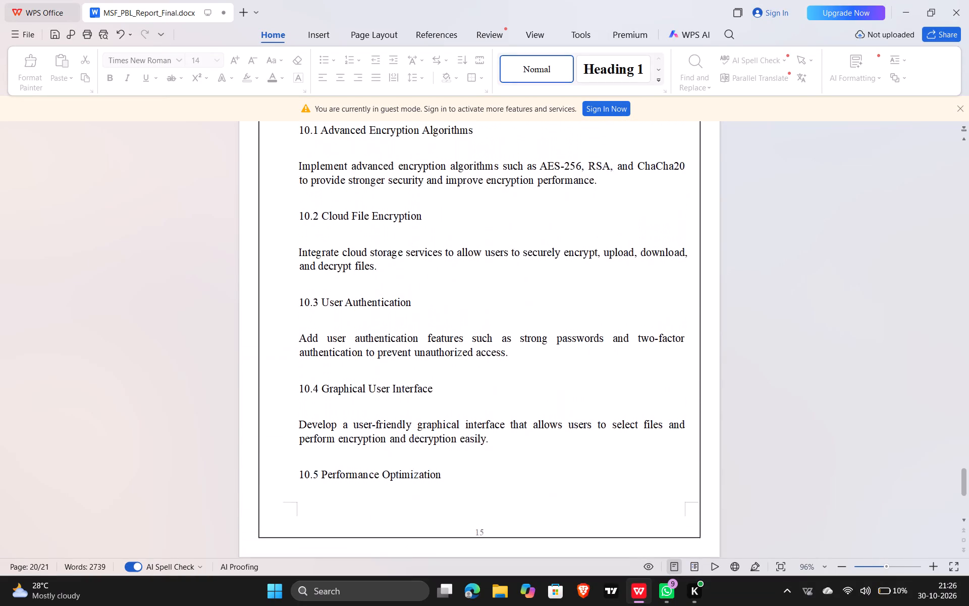
scroll(522, 267, "up", 4)
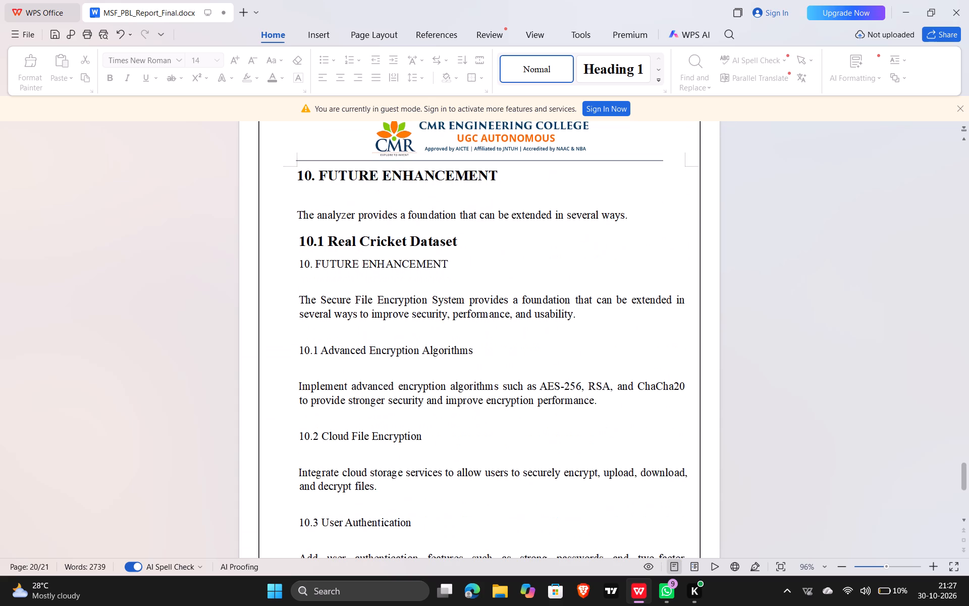
left_click(466, 240)
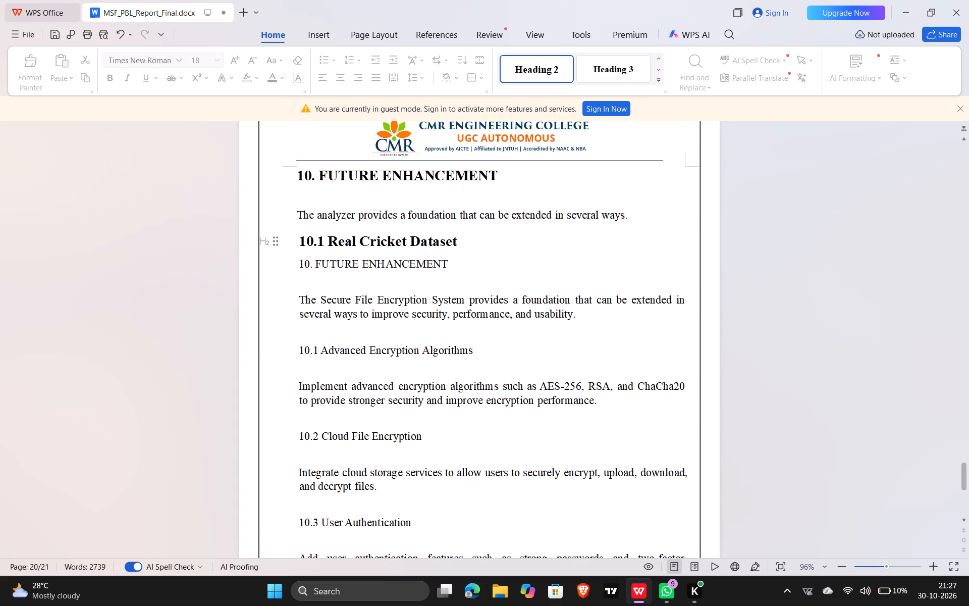
key("BackSpace")
key("BackSpace")
key("BackSpace")
key("BackSpace")
key("BackSpace")
key("BackSpace")
key("BackSpace")
key("BackSpace")
key("BackSpace")
key("BackSpace")
key("BackSpace")
key("BackSpace")
key("BackSpace")
key("BackSpace")
key("BackSpace")
key("BackSpace")
key("BackSpace")
key("BackSpace")
key("BackSpace")
key("BackSpace")
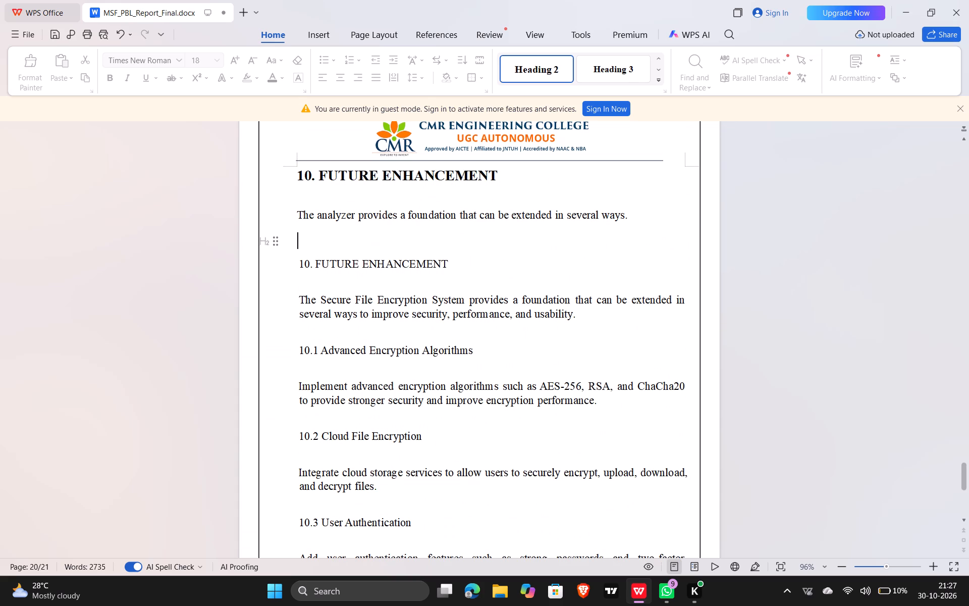
key("BackSpace")
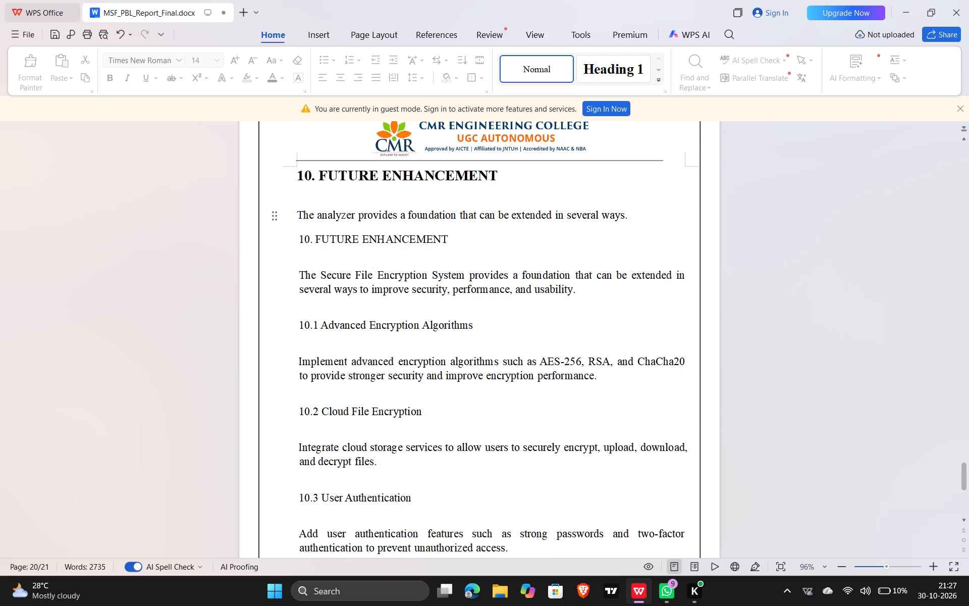
Delete the duplicate 10. FUTURE ENHANCEMENT line and old analyzer sentence, and close up the blank lines around the 10.1 to 10.4 subsections.
left_click(312, 263)
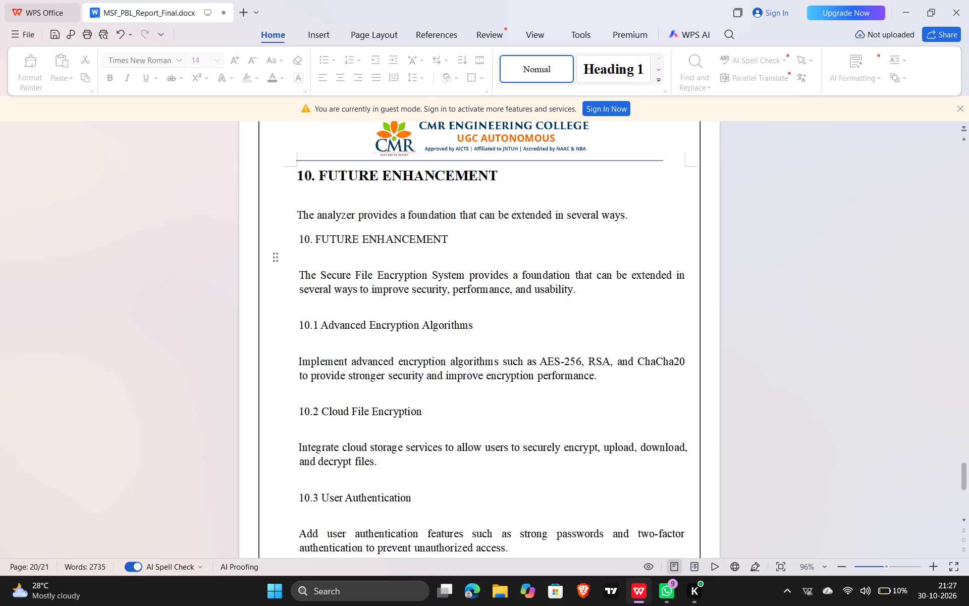
key("BackSpace")
key("BackSpace")
key("BackSpace")
key("BackSpace")
key("BackSpace")
key("BackSpace")
key("BackSpace")
key("BackSpace")
key("BackSpace")
key("BackSpace")
key("BackSpace")
key("BackSpace")
key("BackSpace")
key("BackSpace")
key("BackSpace")
key("BackSpace")
key("BackSpace")
key("BackSpace")
key("BackSpace")
key("BackSpace")
key("BackSpace")
key("BackSpace")
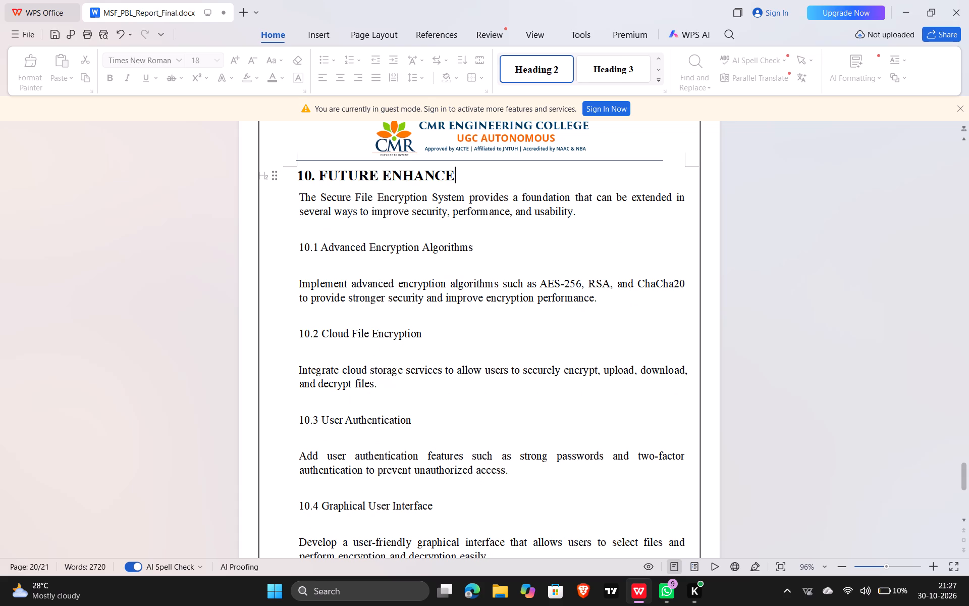
Delete the blank lines below the 10.1 and 10.2 subheadings and after each of their paragraphs, up to 10.3 User Authentication.
left_click(304, 273)
key("BackSpace")
key("BackSpace")
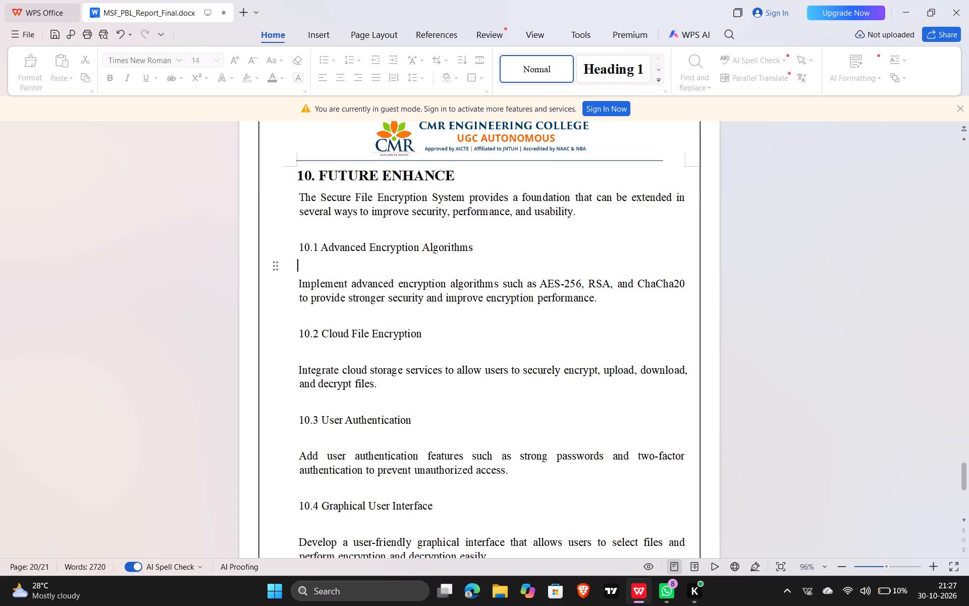
left_click(308, 304)
key("BackSpace")
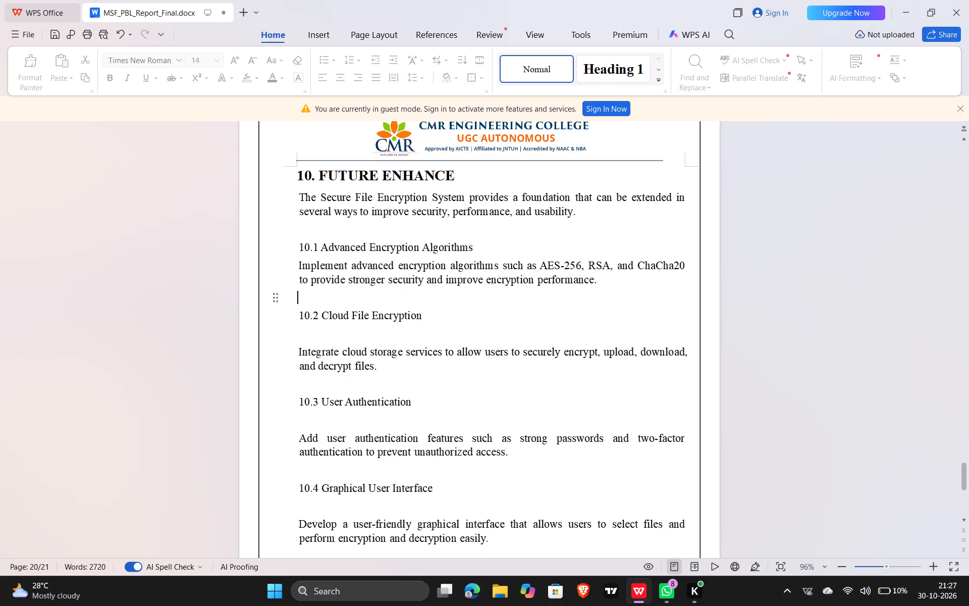
key("BackSpace")
left_click(308, 312)
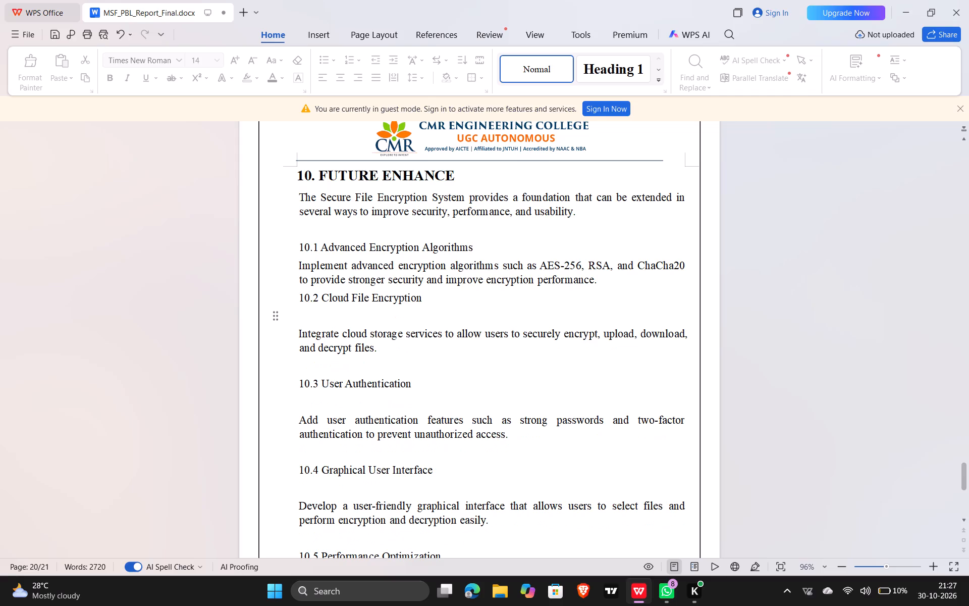
key("BackSpace")
key("BackSpace")
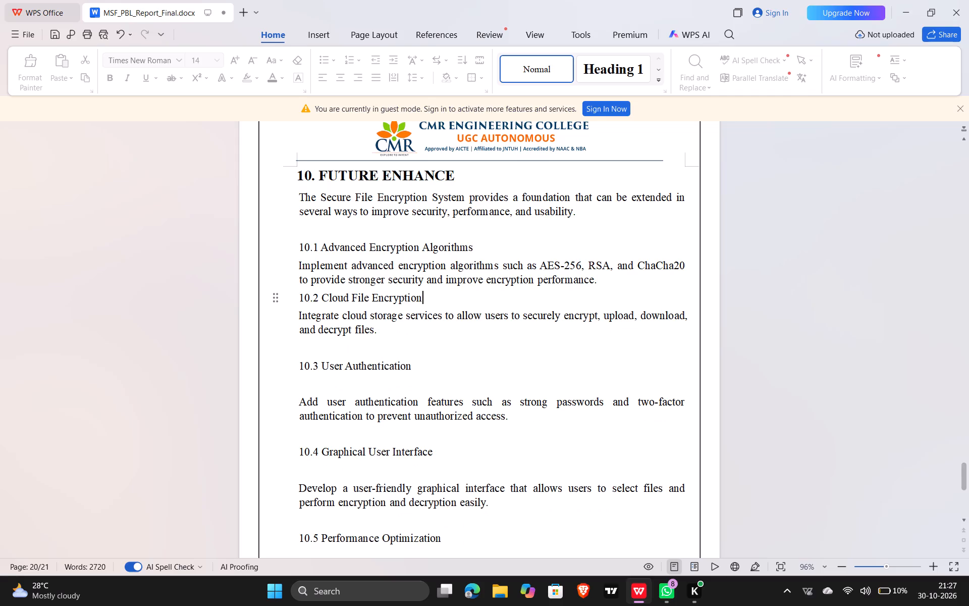
left_click(308, 348)
key("BackSpace")
key("BackSpace")
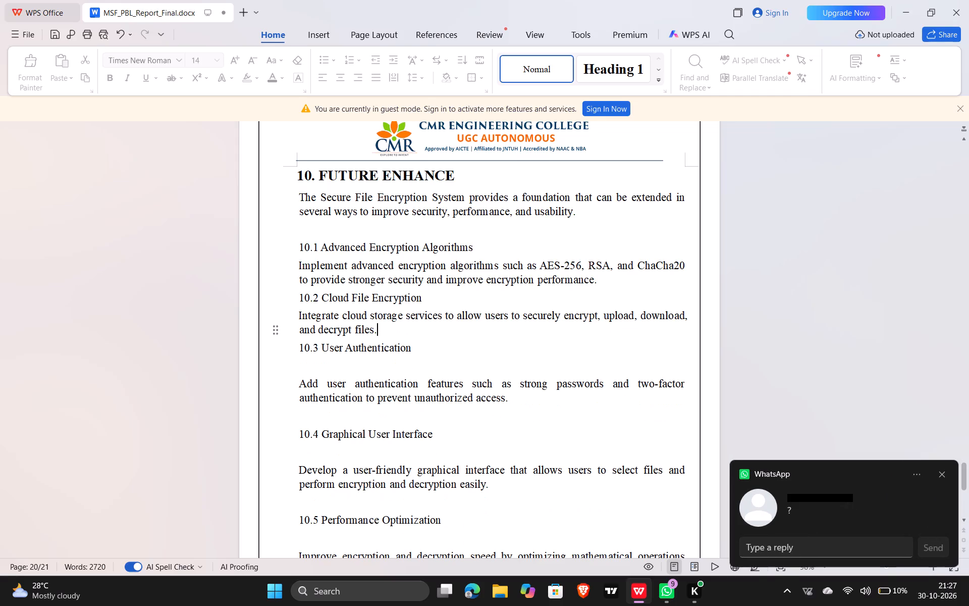
Delete the blank lines below the 10.3 User Authentication and 10.4 Graphical User Interface subheadings and between these two subsections.
left_click(304, 374)
key("BackSpace")
key("BackSpace")
left_click(309, 395)
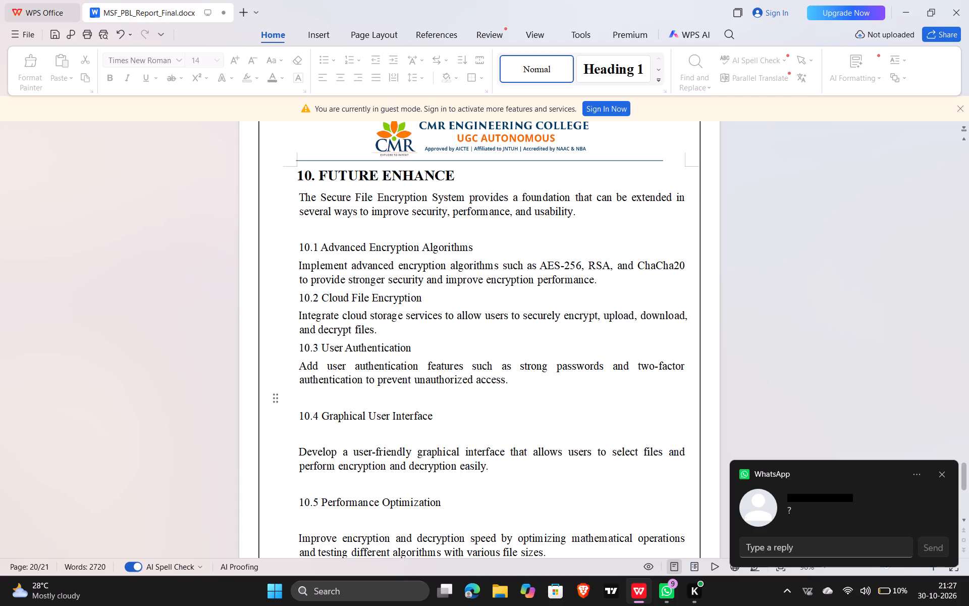
key("BackSpace")
key("BackSpace")
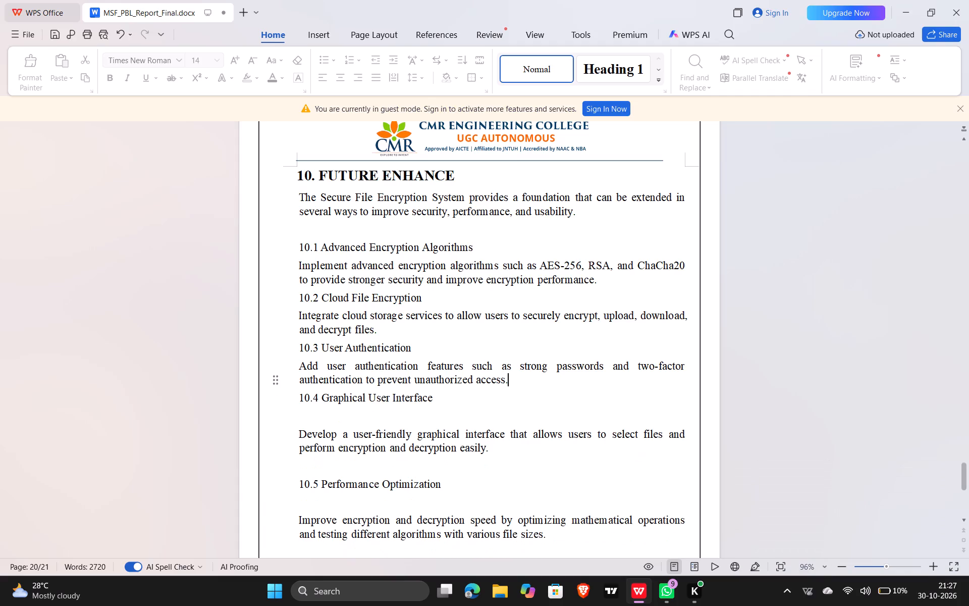
left_click(309, 412)
key("BackSpace")
key("BackSpace")
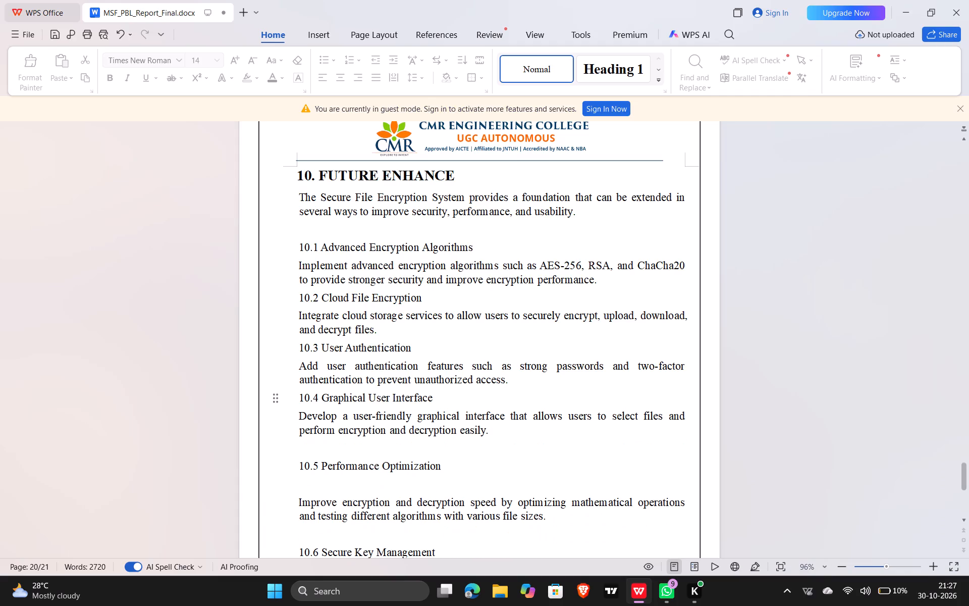
Delete the blank lines above and below the 10.5 Performance Optimization and 10.6 Secure Key Management headings.
left_click(307, 450)
key("BackSpace")
key("BackSpace")
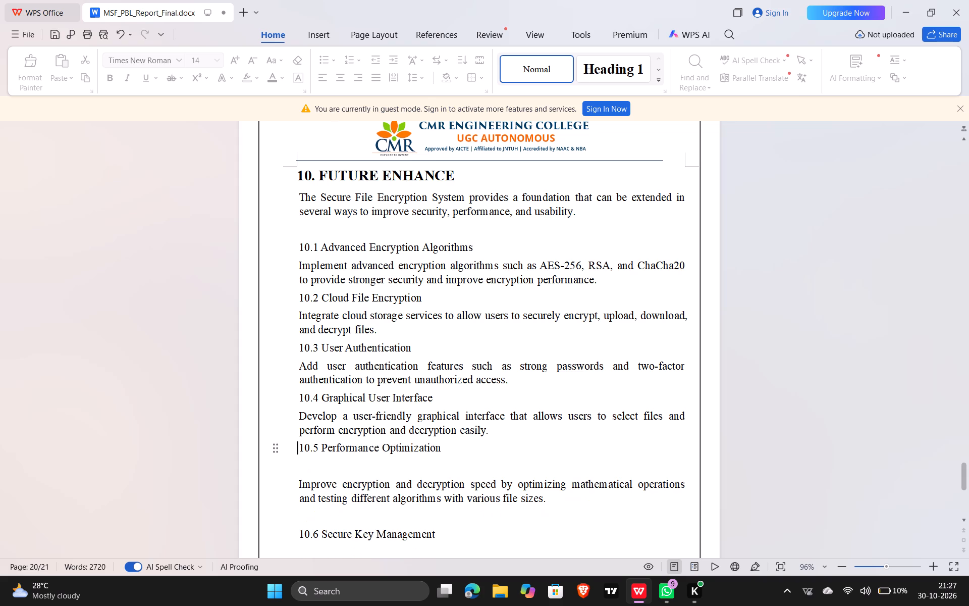
left_click(305, 469)
key("BackSpace")
key("BackSpace")
left_click(309, 499)
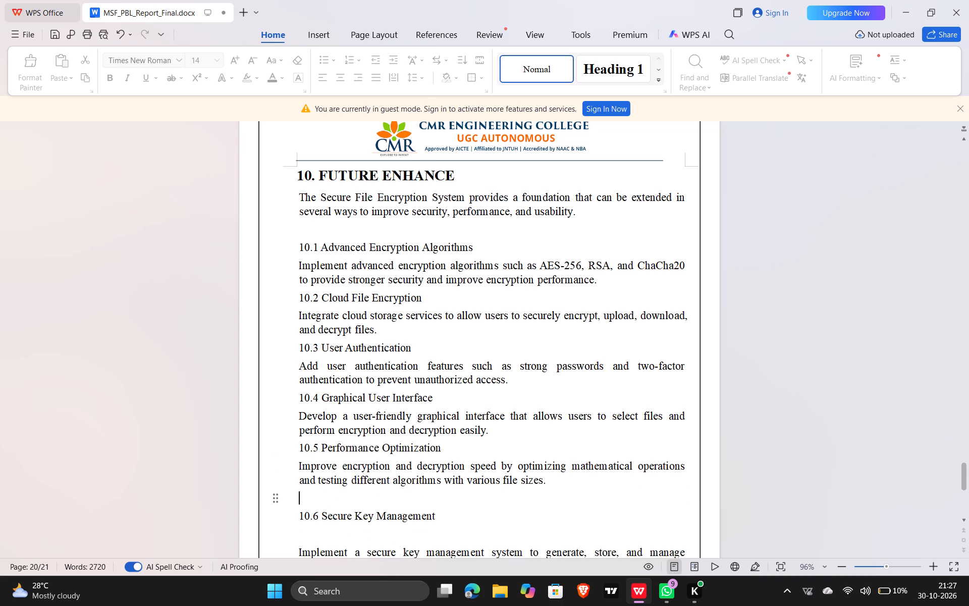
key("BackSpace")
key("BackSpace")
left_click(307, 523)
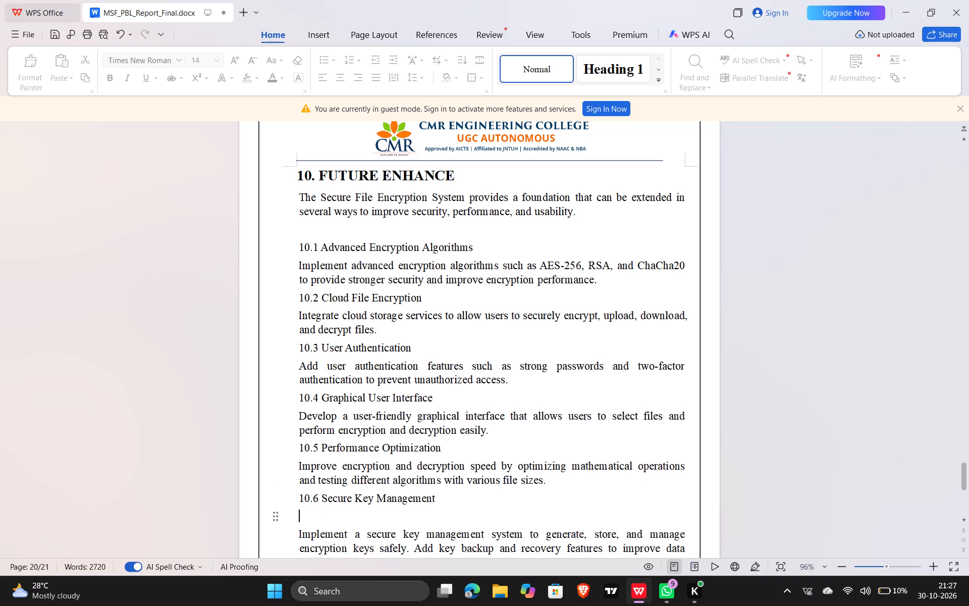
key("BackSpace")
key("BackSpace")
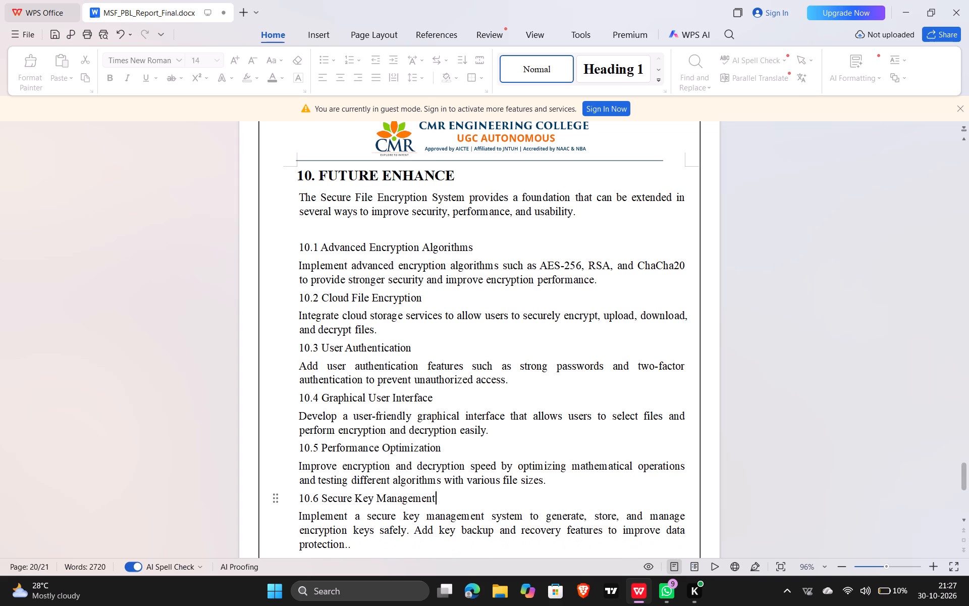
Add a blank line above the 11. References heading to push it onto the following page.
scroll(380, 453, "down", 5)
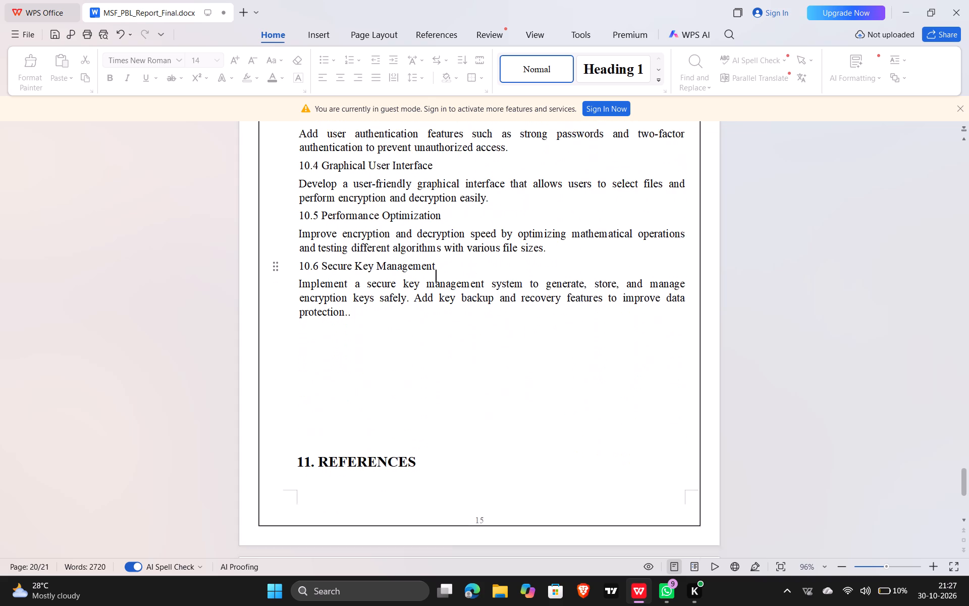
scroll(380, 453, "down", 1)
left_click(332, 423)
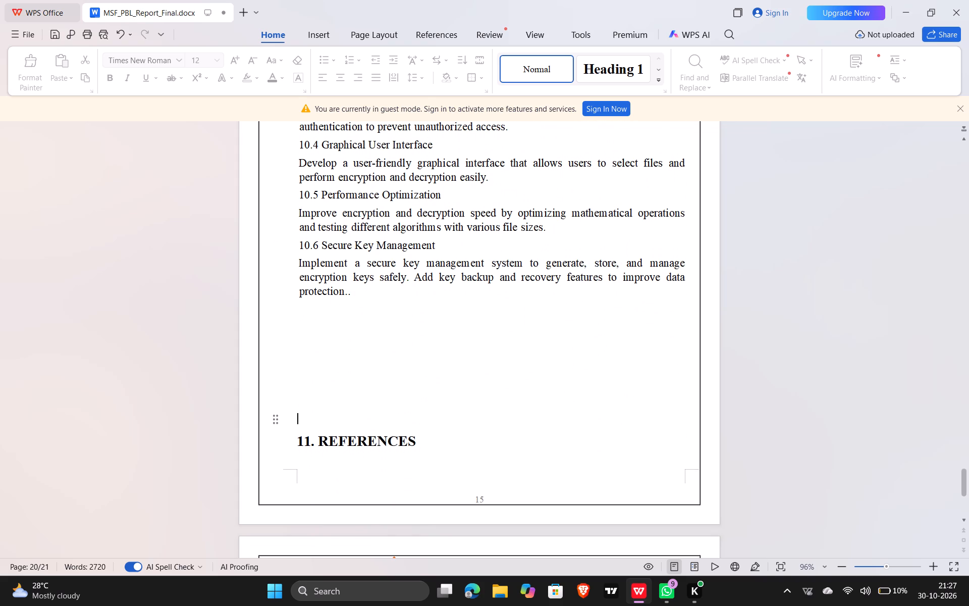
key("Return")
Insert a blank line above each of the 10.2 Cloud File Encryption and 10.3 User Authentication headings.
scroll(407, 219, "up", 4)
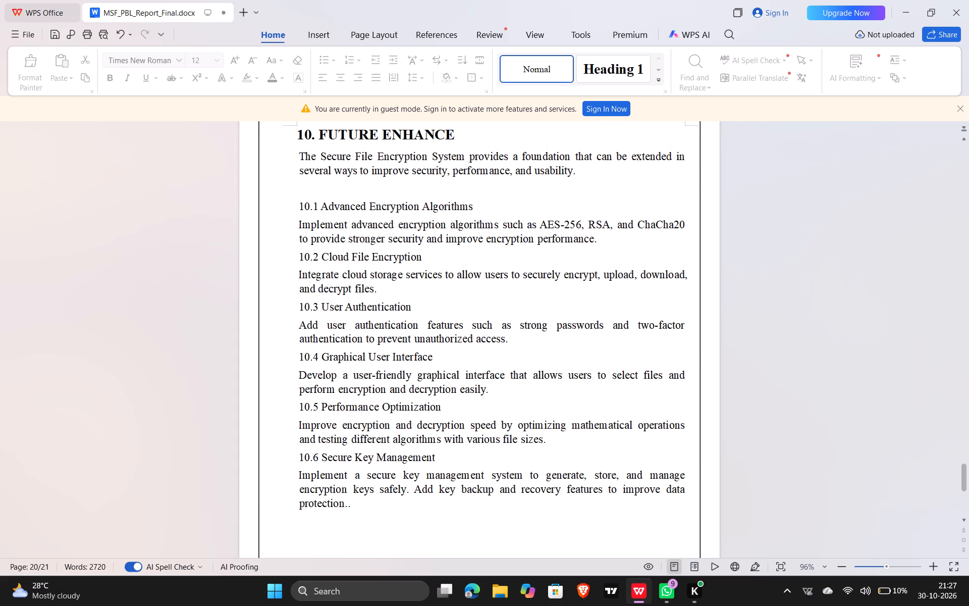
left_click(307, 247)
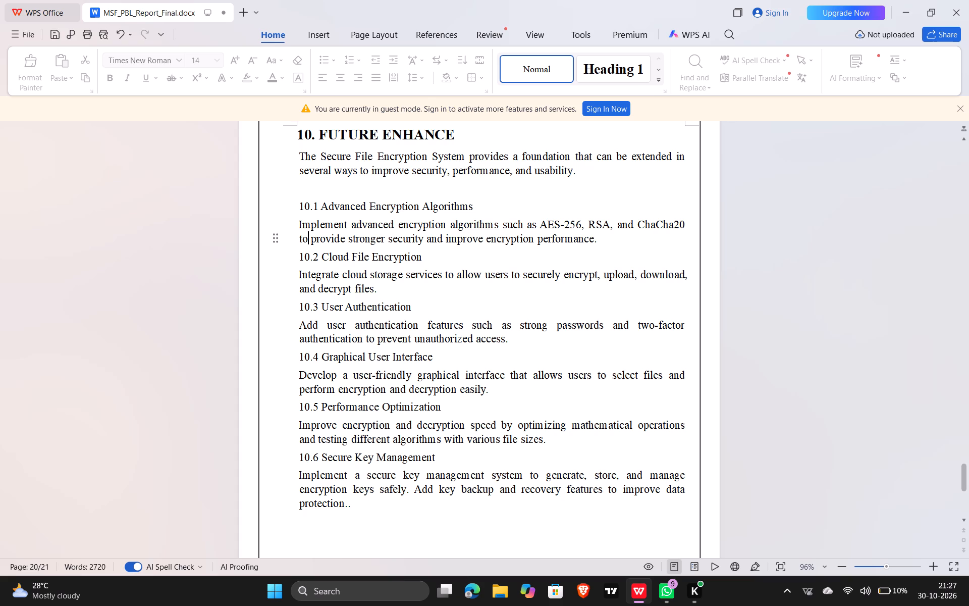
left_click(598, 243)
key("Return")
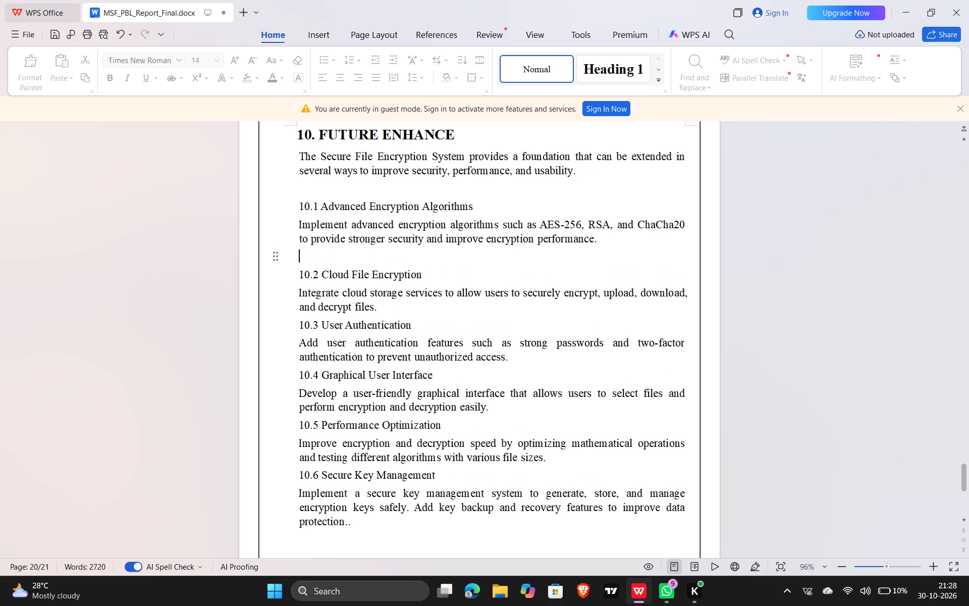
left_click(418, 308)
key("Return")
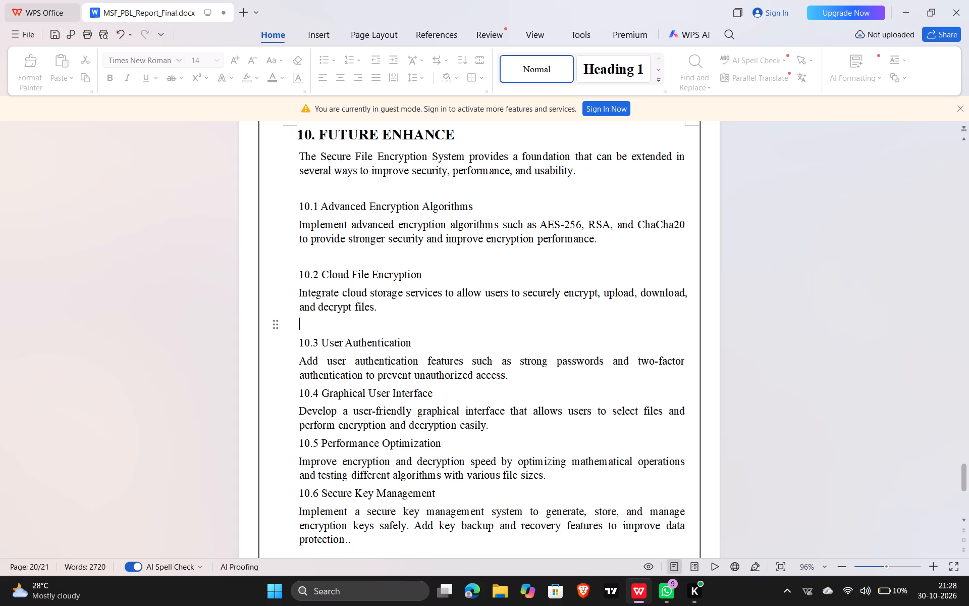
Insert a blank line after the 10.3 User Authentication paragraph, above the 10.4 Graphical User Interface heading.
key("Down")
key("Down")
key("Down")
key("Right")
key("Right")
key("Right")
key("Right")
key("Right")
key("Right")
key("Right")
key("Right")
key("Right")
key("Right")
key("Right")
key("Right")
key("Right")
key("Right")
key("Right")
key("Right")
key("Right")
key("Right")
key("Right")
key("Right")
key("Right")
key("Right")
key("Right")
key("Right")
key("Right")
key("Right")
key("Right")
key("Right")
key("Right")
key("Right")
key("Right")
key("Right")
key("Return")
Insert a blank line above each of the 10.5 Performance Optimization and 10.6 Secure Key Management headings.
scroll(577, 333, "down", 3)
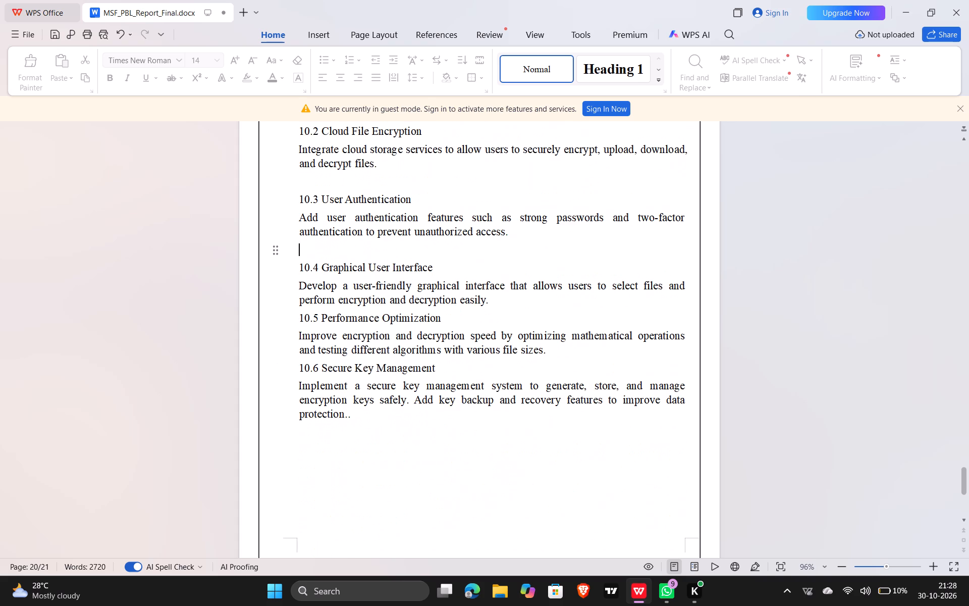
left_click(492, 305)
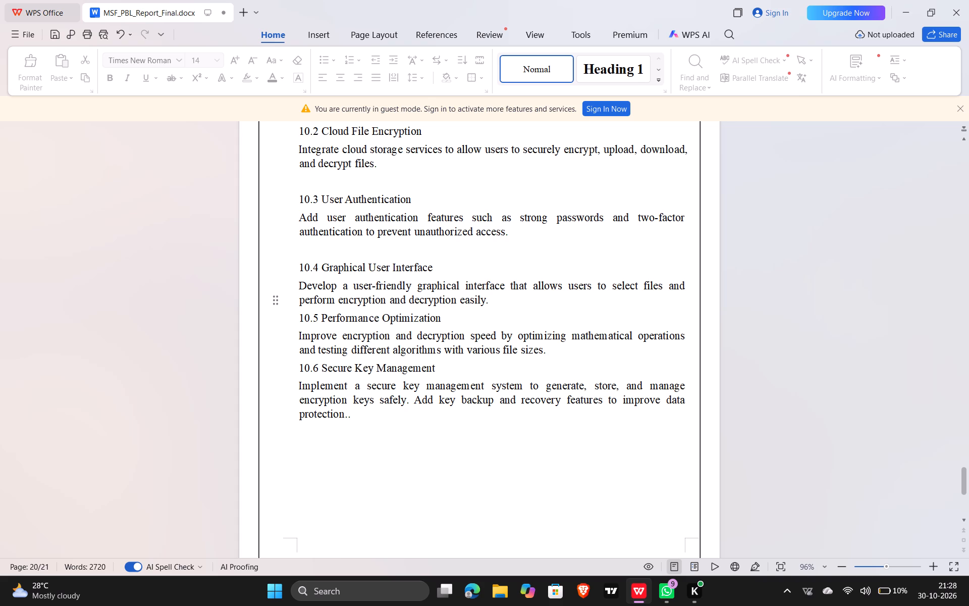
key("Return")
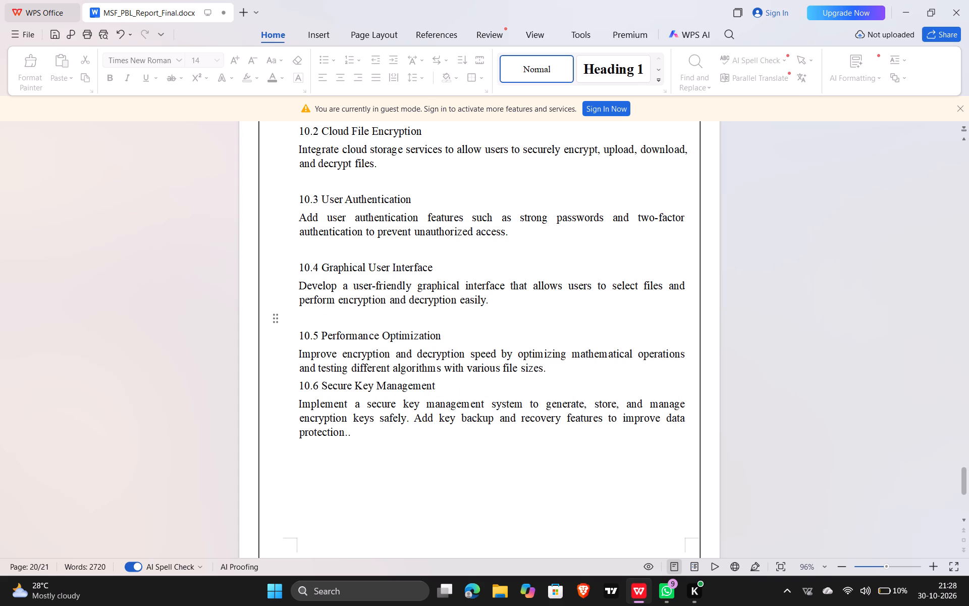
scroll(545, 367, "right", 1)
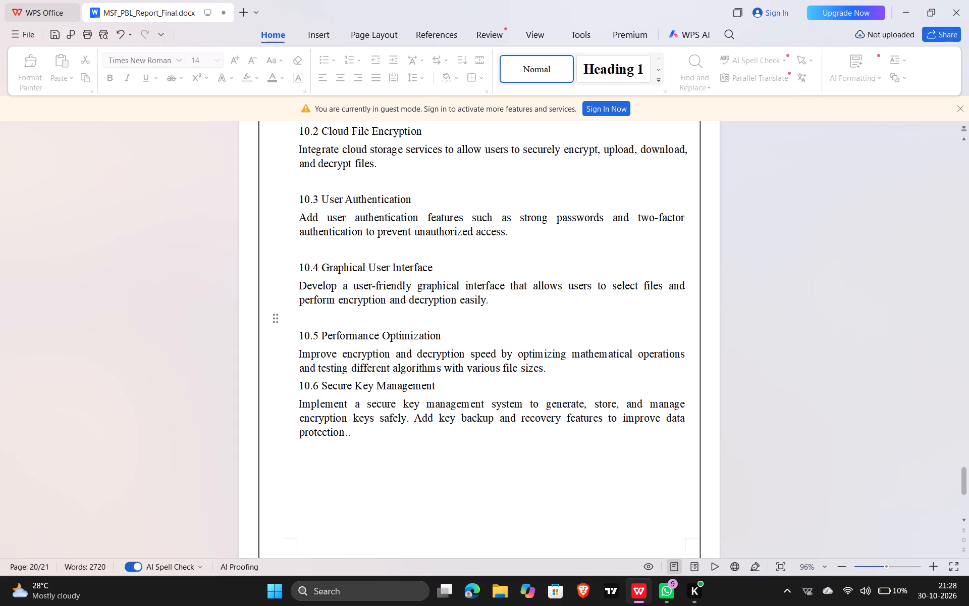
left_click(550, 369)
key("Return")
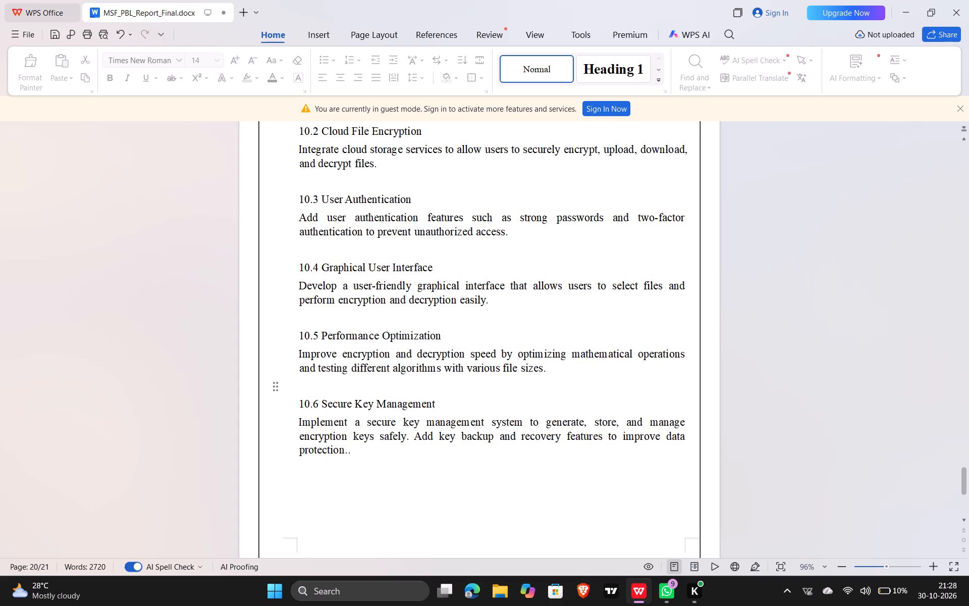
Look over the reference list under 11. References at the end of the report.
scroll(522, 275, "down", 8)
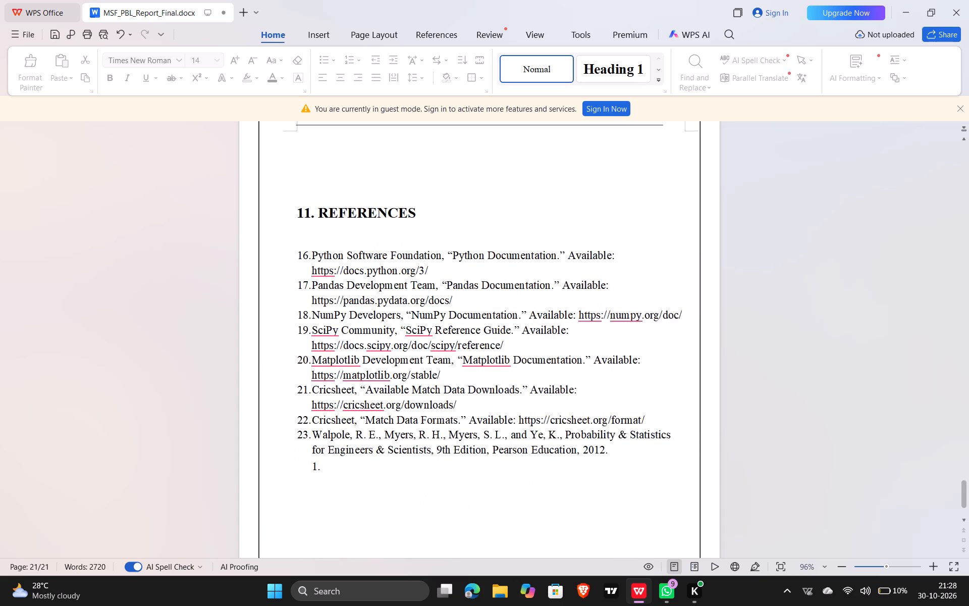
scroll(522, 275, "down", 1)
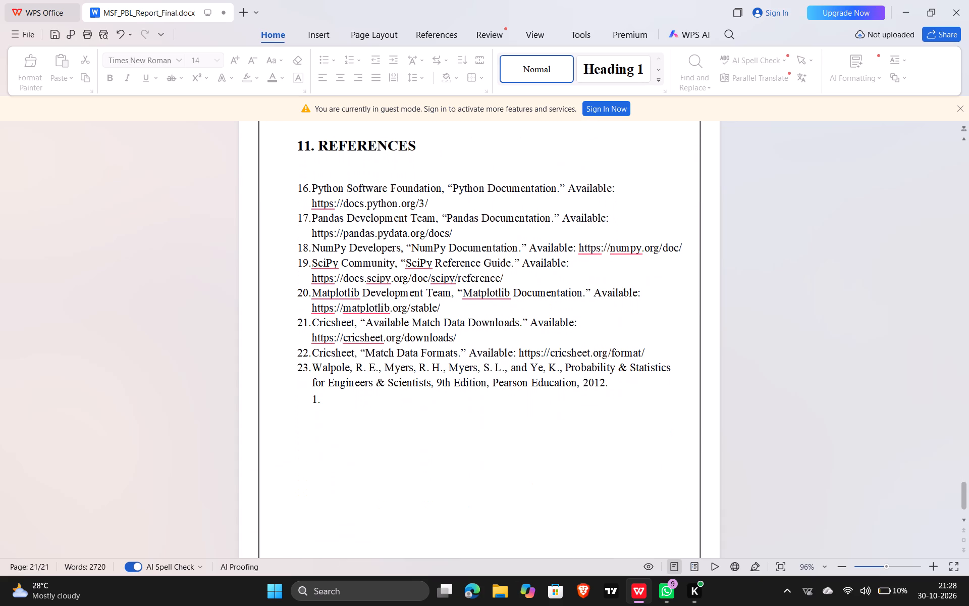
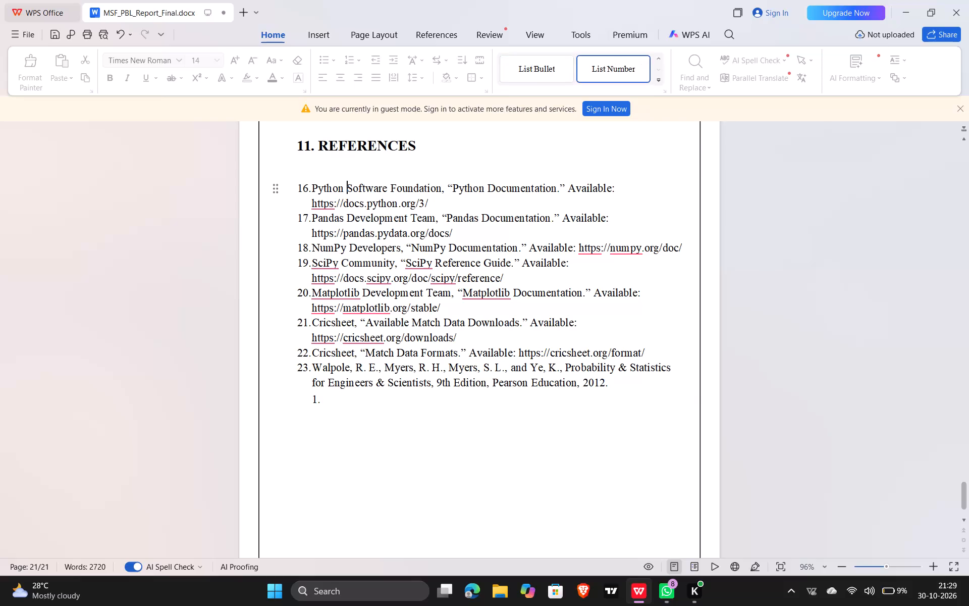
Replace the reference entries under 11. References, from after the first word Python, with the copied file encryption references.
left_click_drag(347, 189, 577, 396)
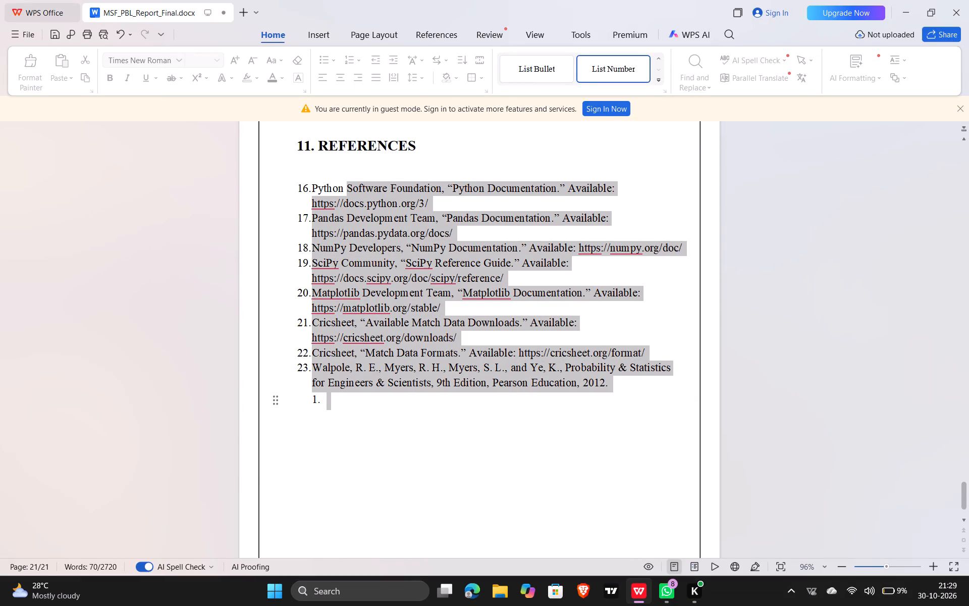
left_click_drag(577, 396, 576, 396)
key("BackSpace")
key("ctrl+v")
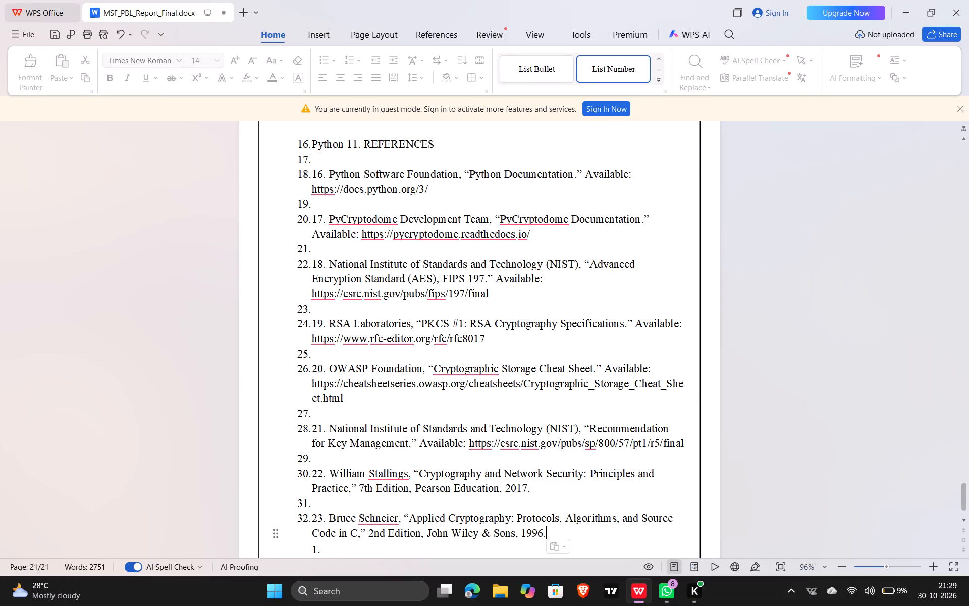
Delete all the numbered entries under 11. References, including the stray Python text and the leftover empty list number.
scroll(520, 243, "up", 1)
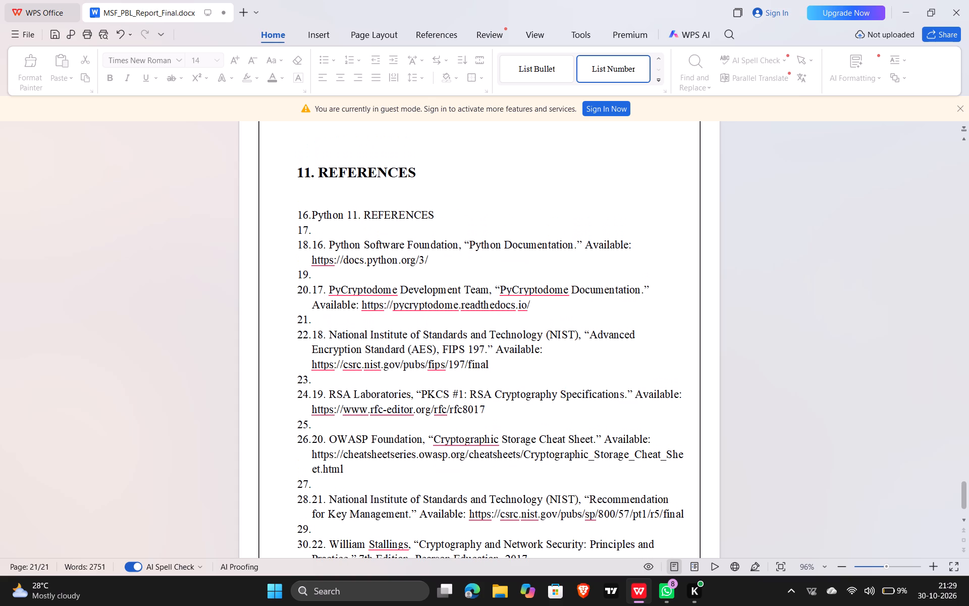
scroll(520, 243, "up", 1)
left_click(296, 213)
left_click_drag(296, 213, 504, 478)
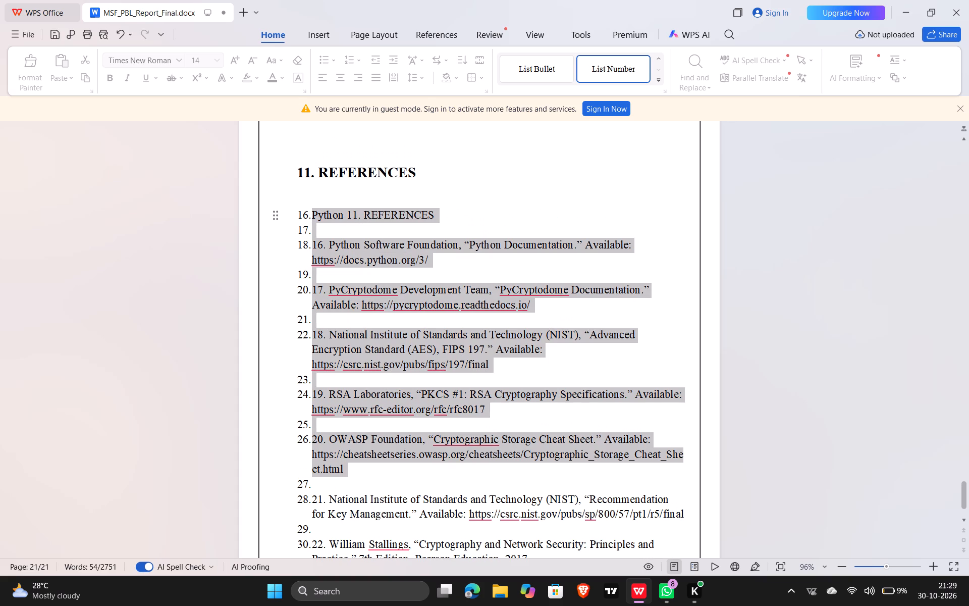
left_click_drag(504, 478, 418, 287)
left_click(418, 287)
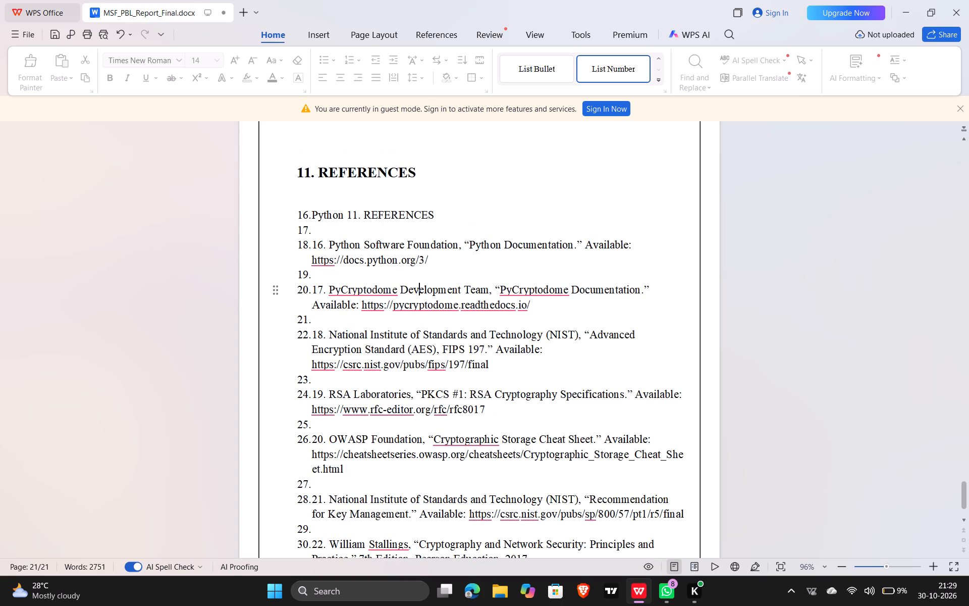
left_click(346, 212)
left_click_drag(346, 212, 511, 533)
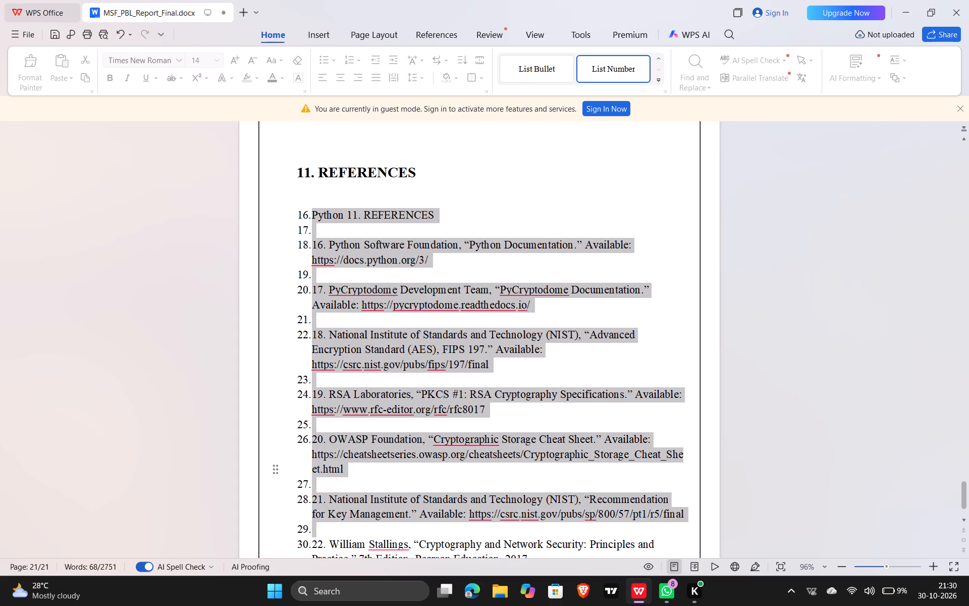
left_click_drag(511, 533, 450, 319)
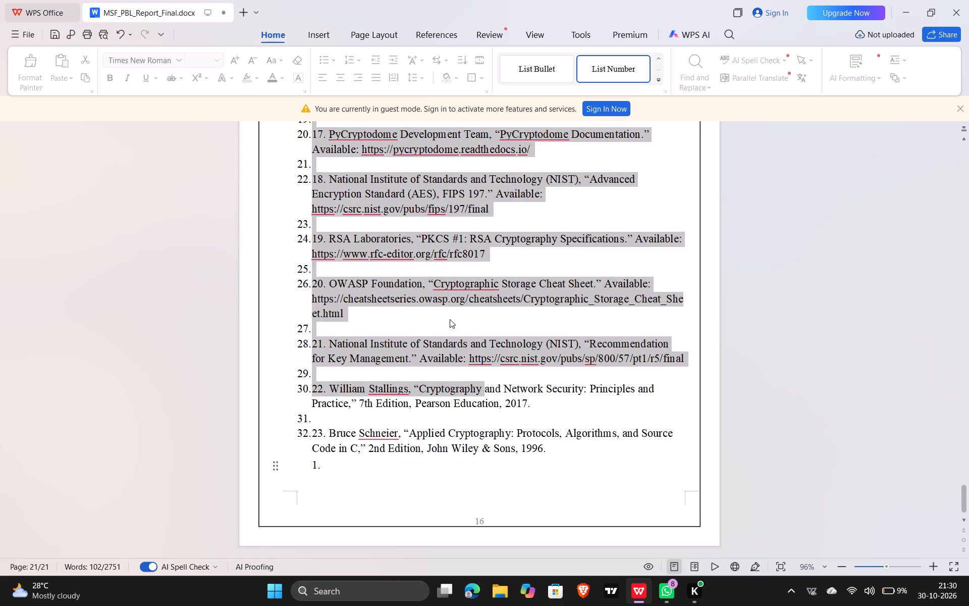
left_click_drag(450, 319, 494, 497)
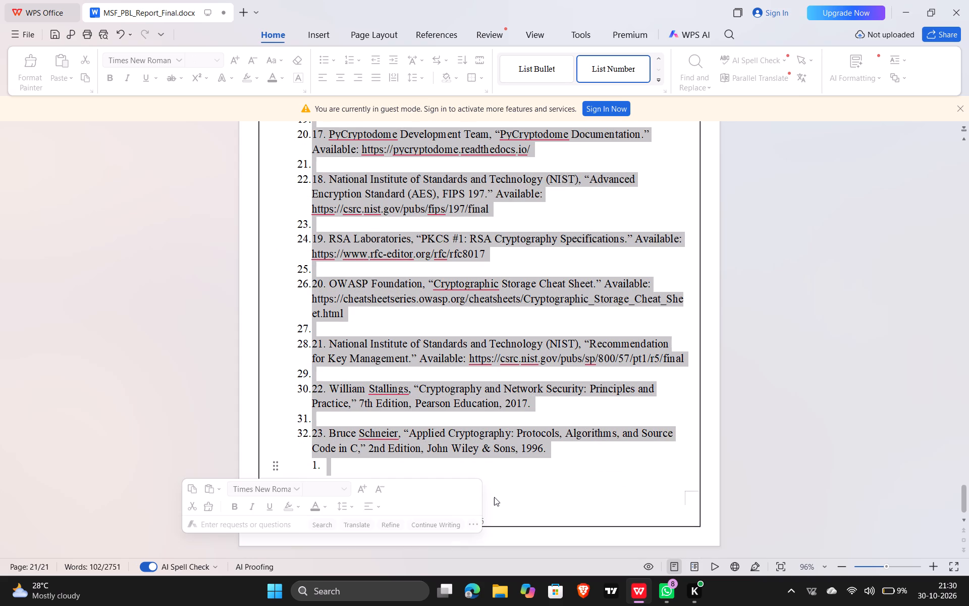
key("BackSpace")
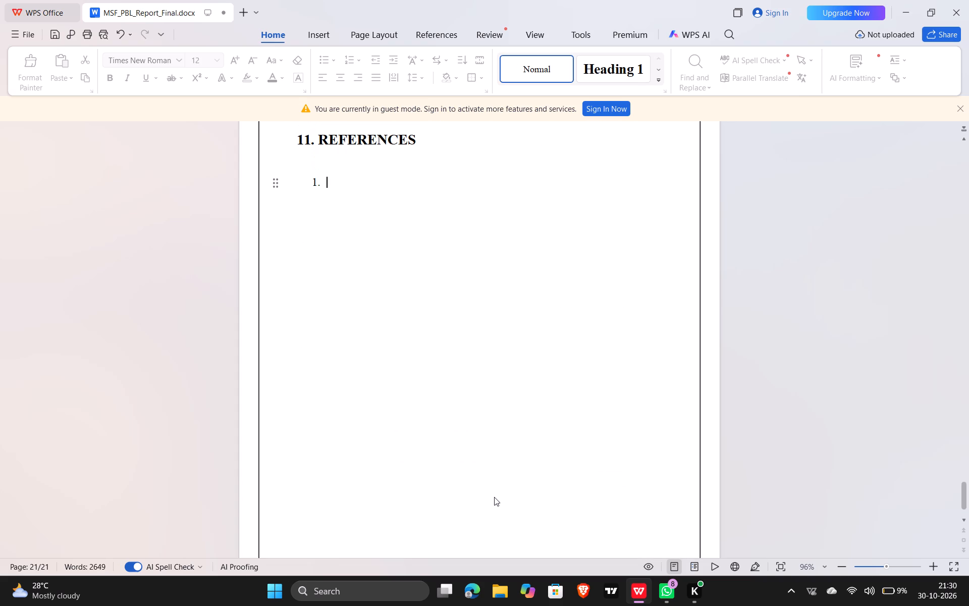
key("BackSpace")
key("BackSpace")
Start the reference list anew under 11. References with the manually entered number "16.".
type("16.")
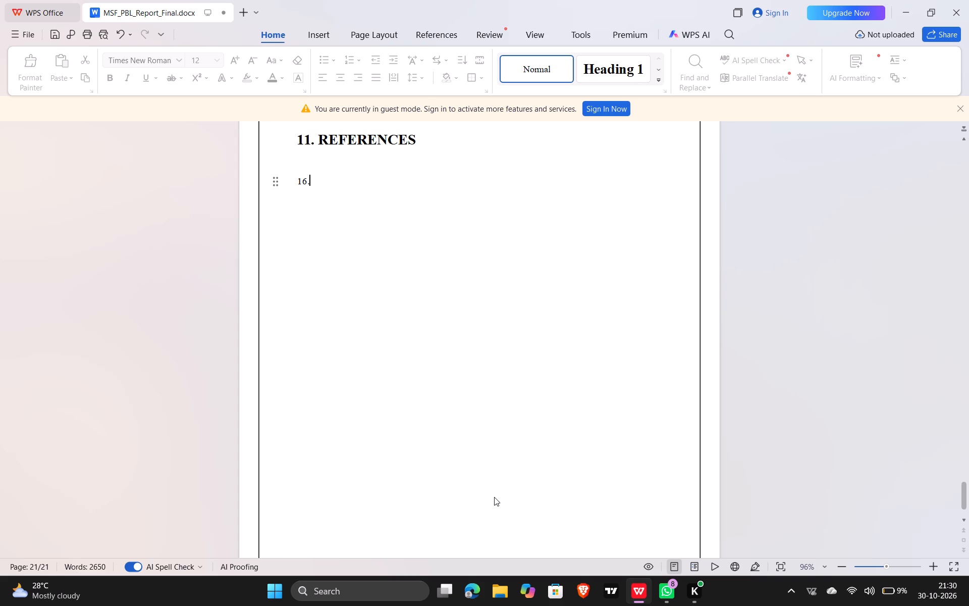
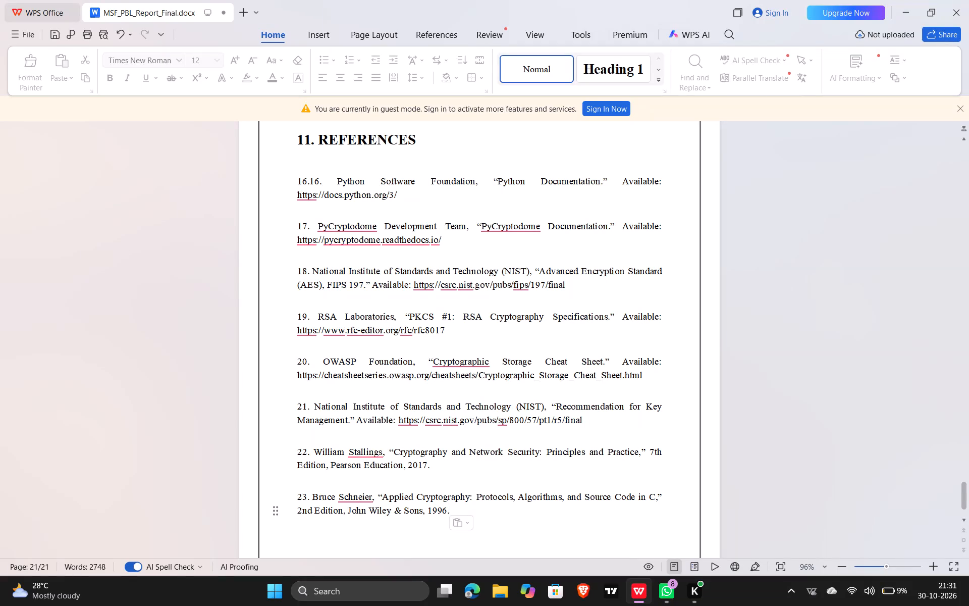
Remove the duplicate "16." and the gap before "Python Software Foundation" in the first entry under 11. References.
left_click(329, 179)
key("BackSpace")
key("BackSpace")
key("BackSpace")
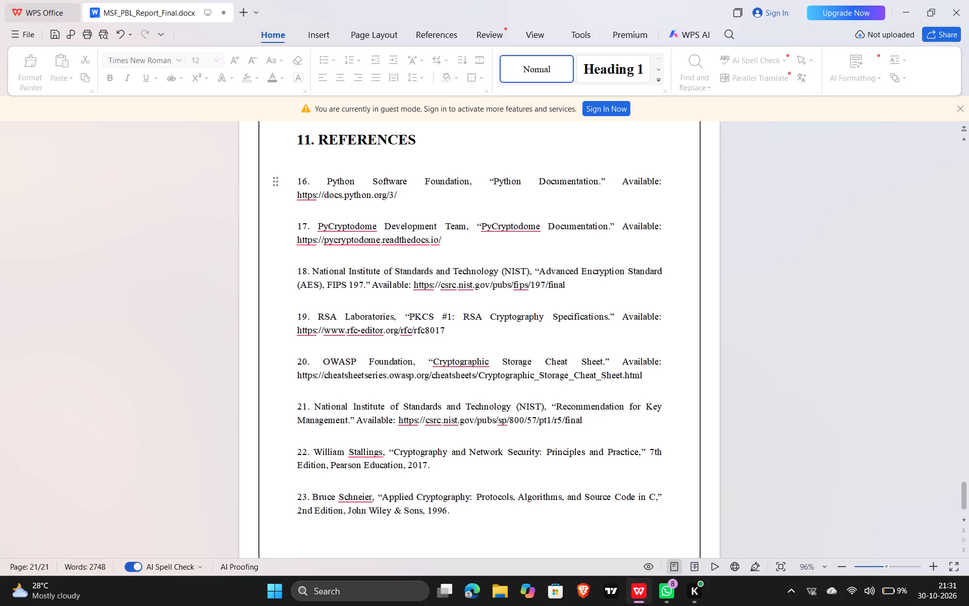
key("Right")
key("Right")
key("Left")
key("BackSpace")
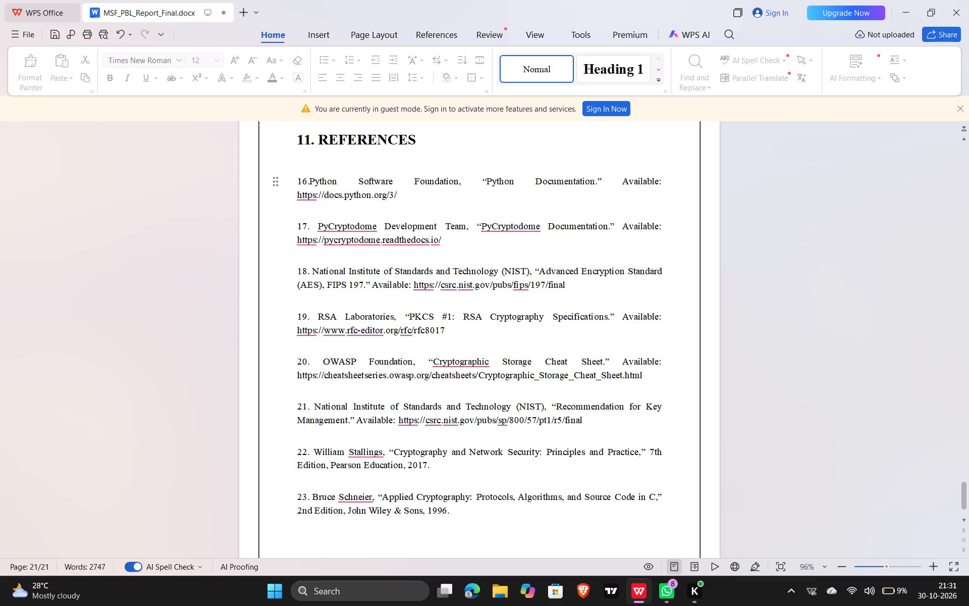
Check the remaining reference entries down to the page end and save the report under its existing name.
scroll(385, 373, "right", 1)
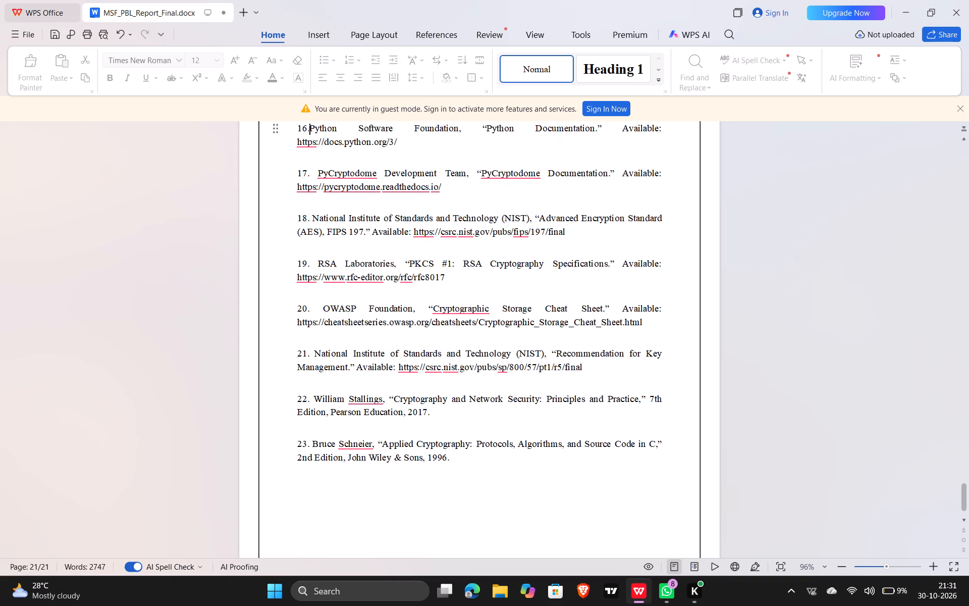
scroll(385, 373, "right", 1)
scroll(385, 373, "down", 1)
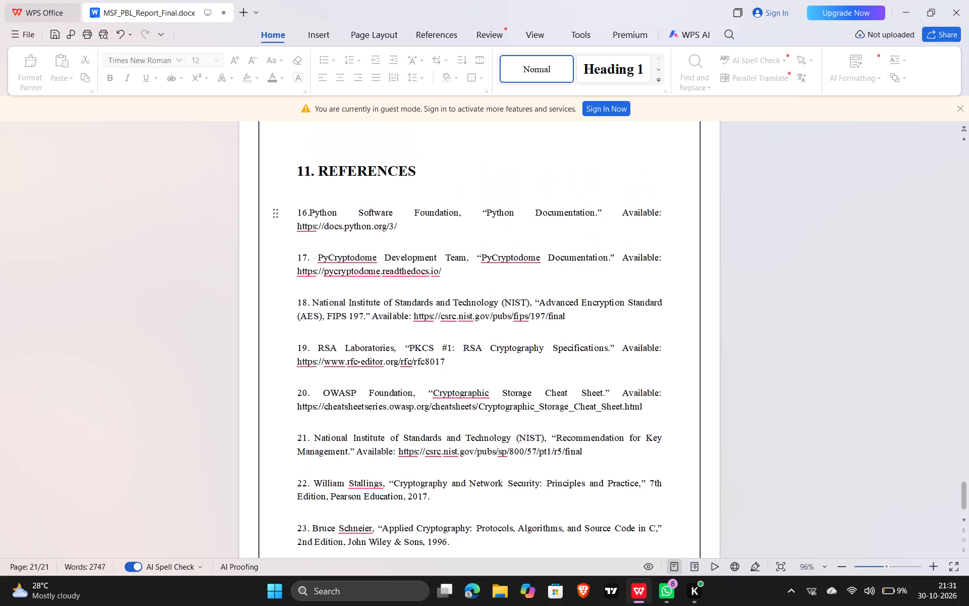
scroll(385, 373, "down", 2)
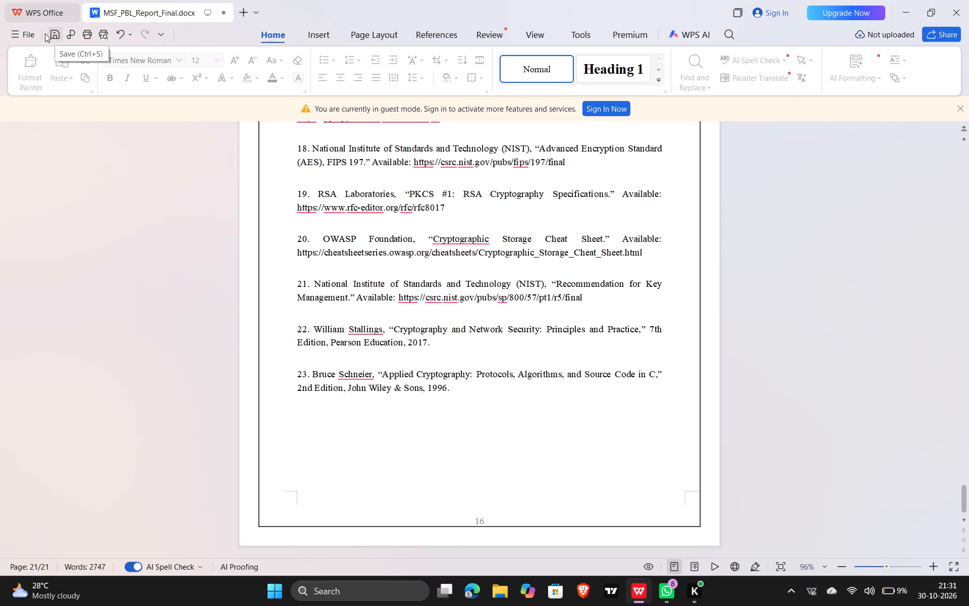
left_click(17, 31)
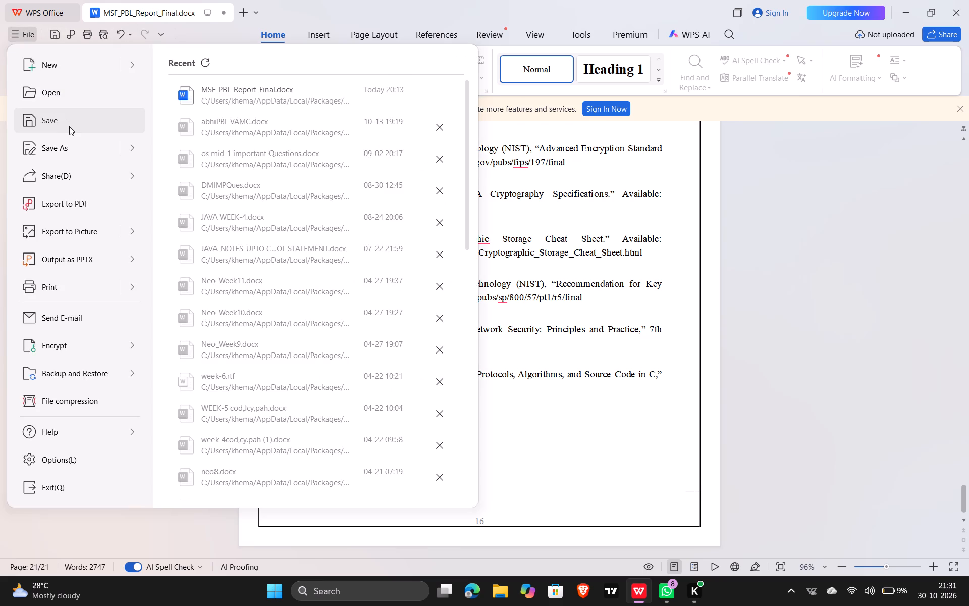
left_click(69, 125)
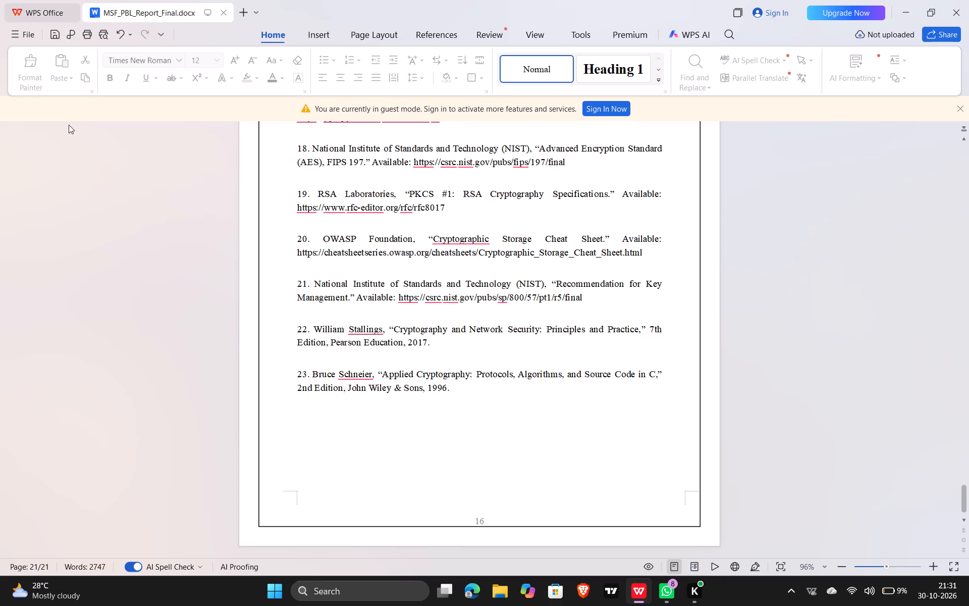
Open the report's sharing options and try to enable viewing and editing with others.
left_click(13, 34)
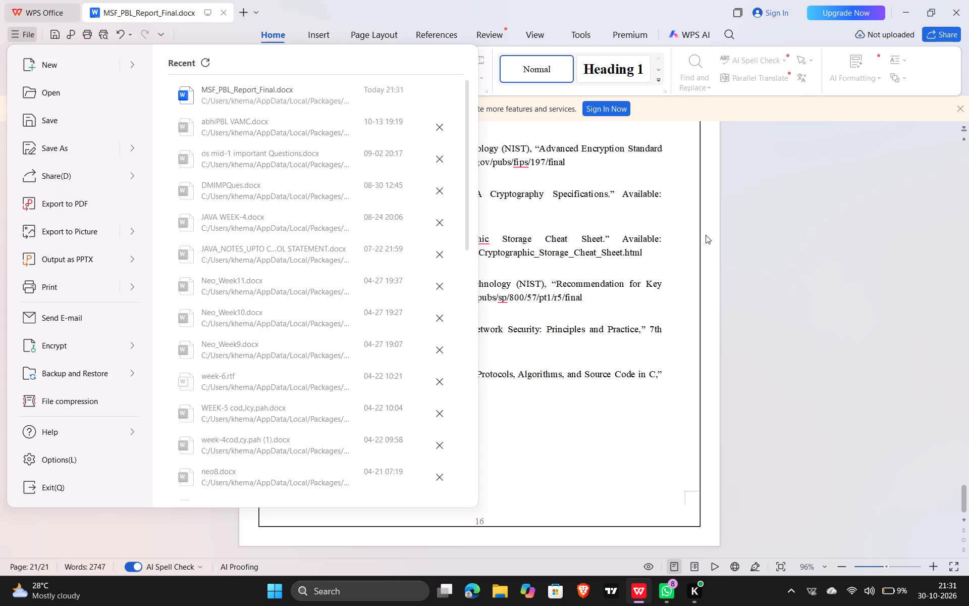
left_click(934, 36)
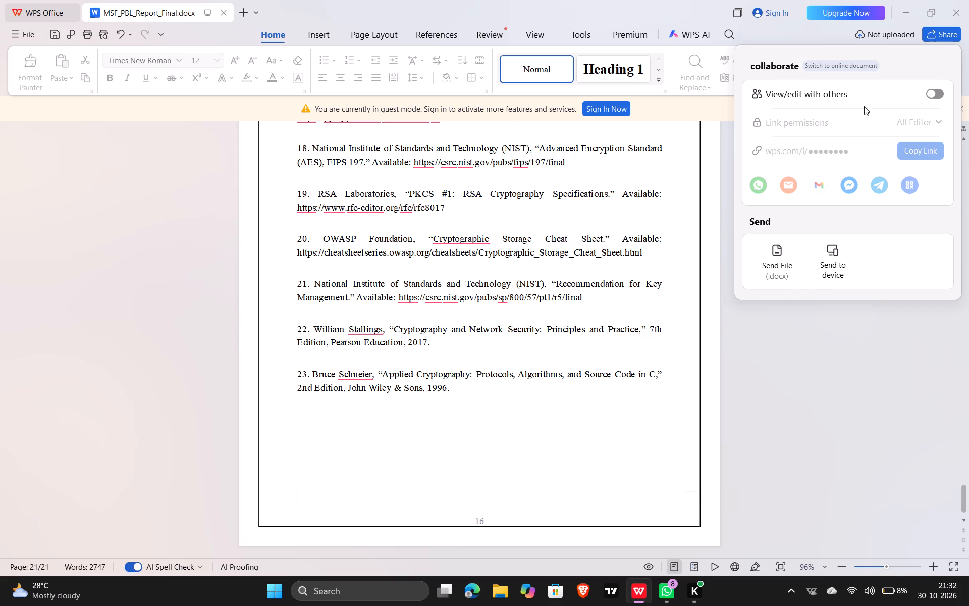
left_click(932, 90)
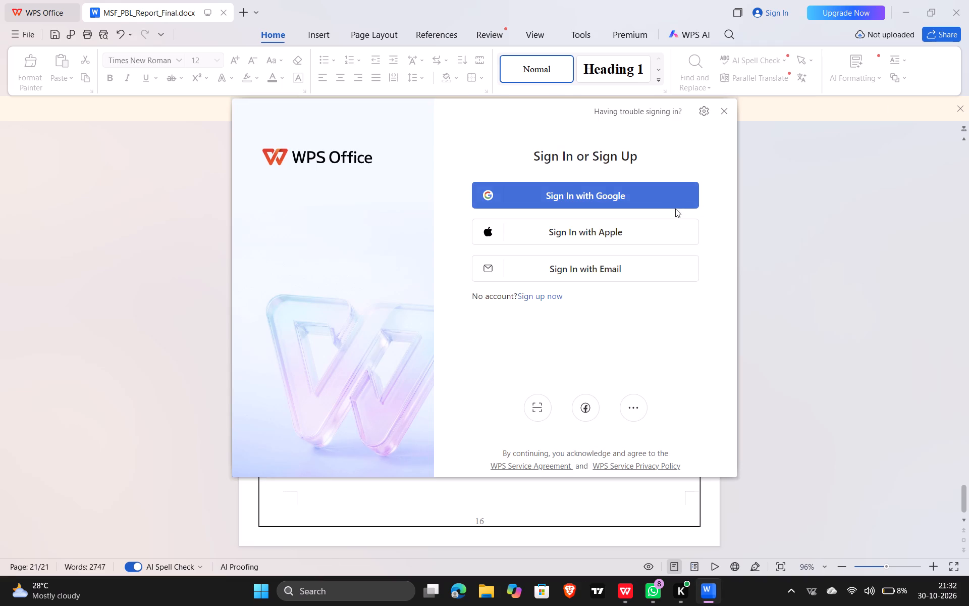
Start signing in to WPS Office with Google and close the sign-in dialog covering the browser's account chooser.
left_click(663, 201)
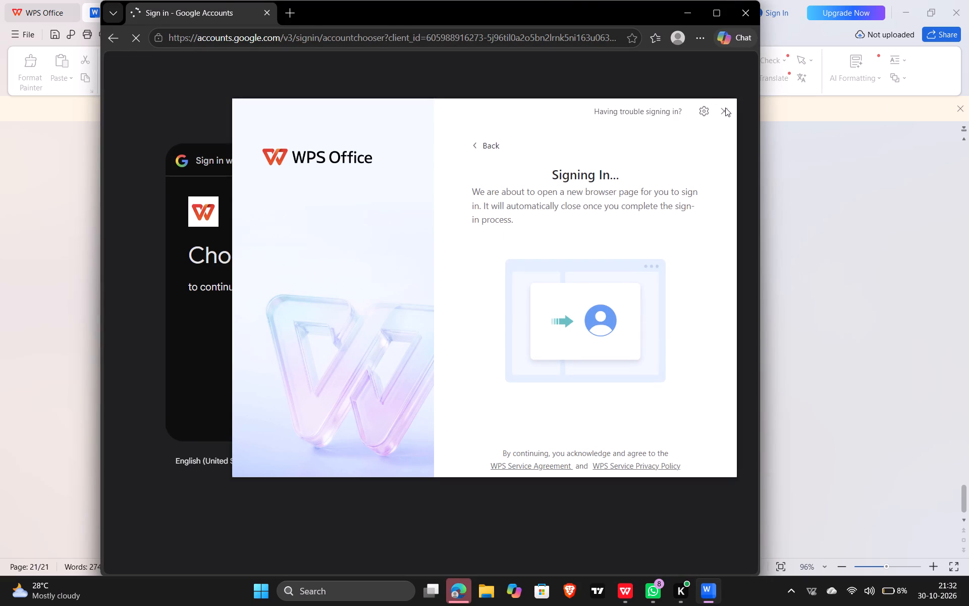
left_click(724, 110)
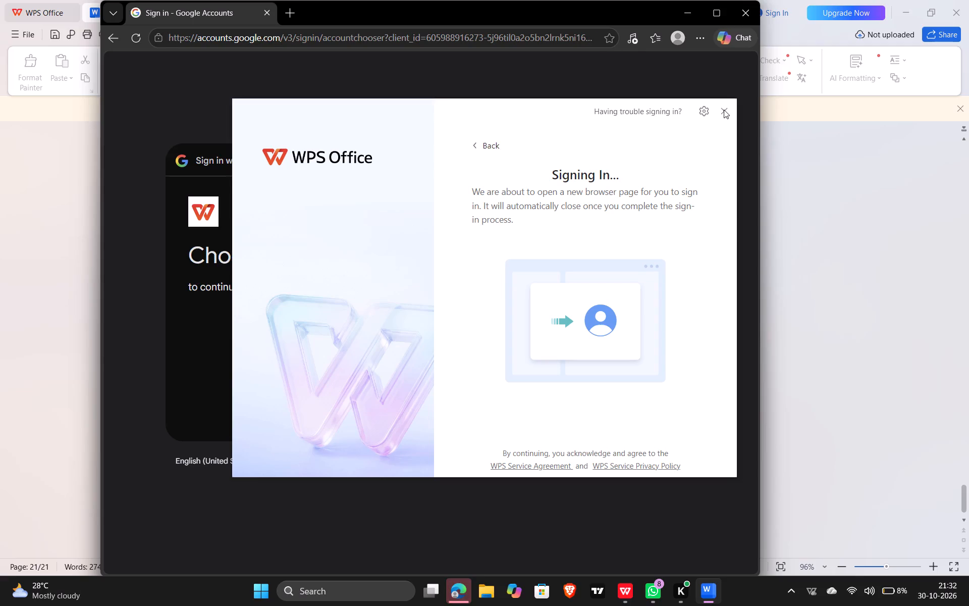
left_click(724, 110)
left_click(600, 302)
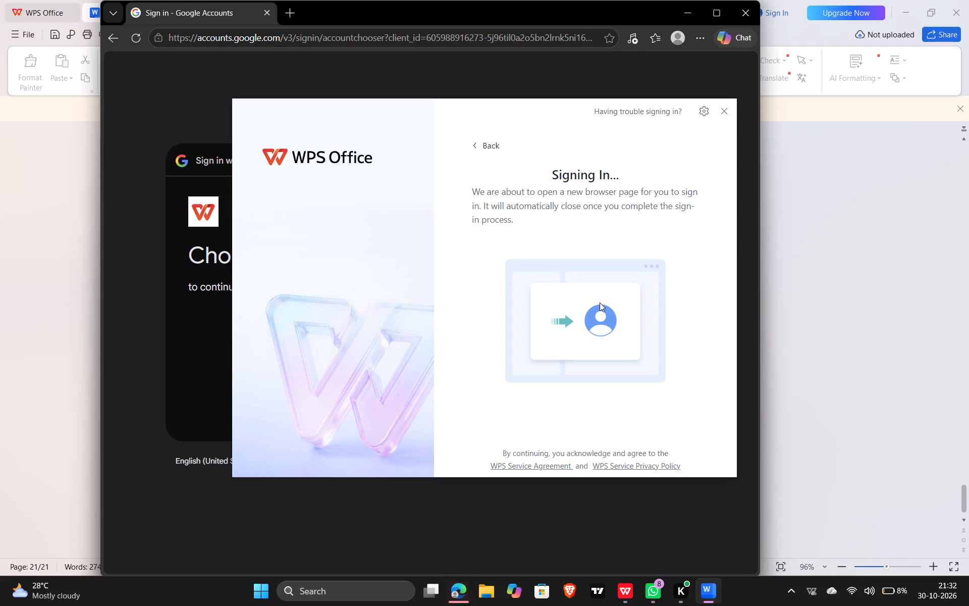
left_click(723, 108)
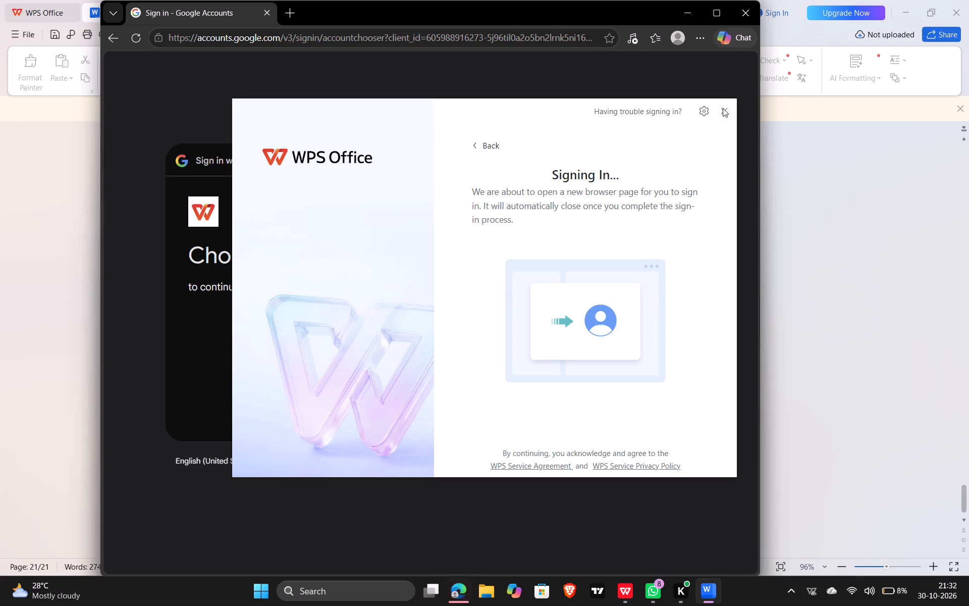
left_click(723, 108)
left_click(725, 111)
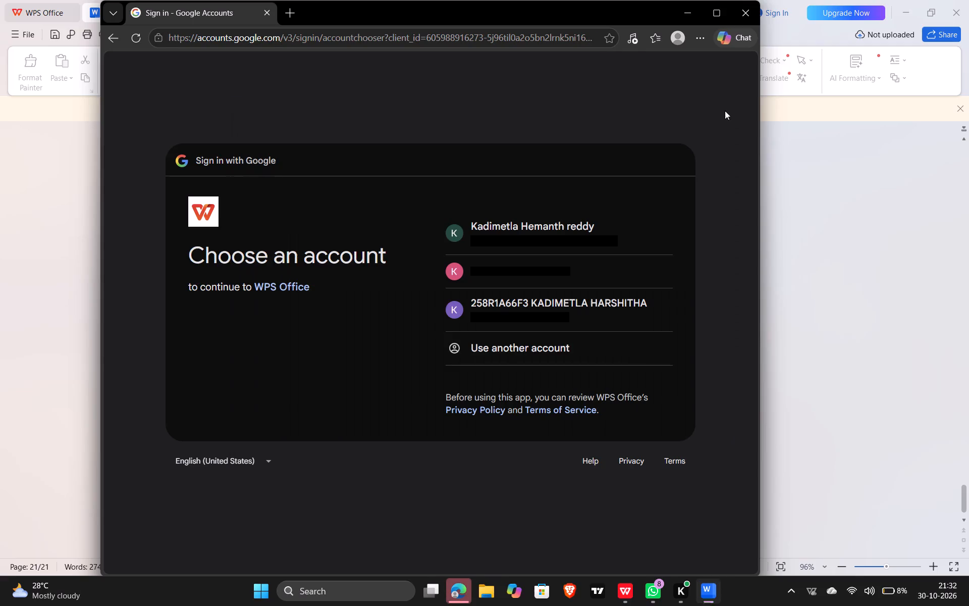
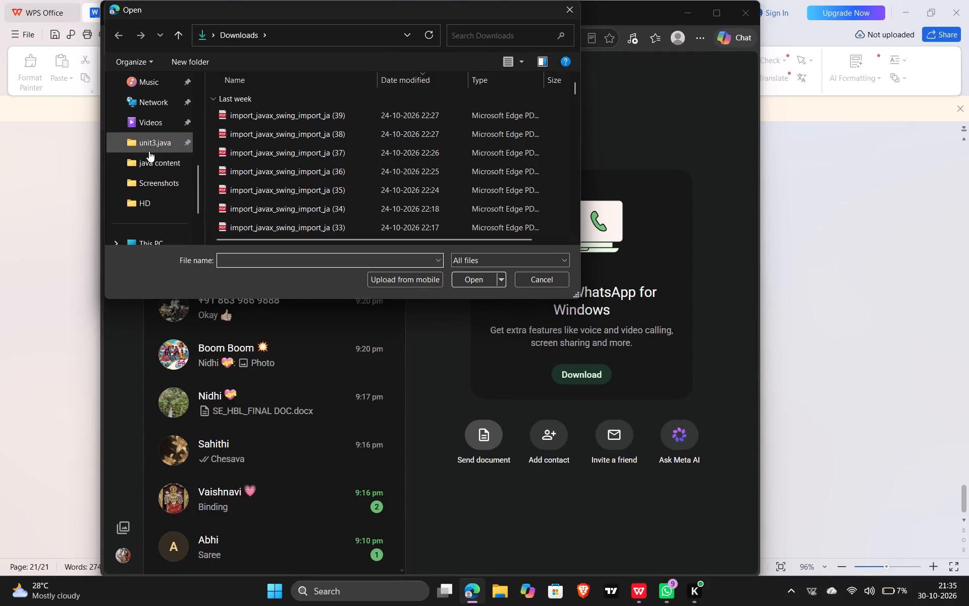
Browse the upload locations and open the Downloads folder to locate the report for sending through WhatsApp.
scroll(156, 111, "up", 5)
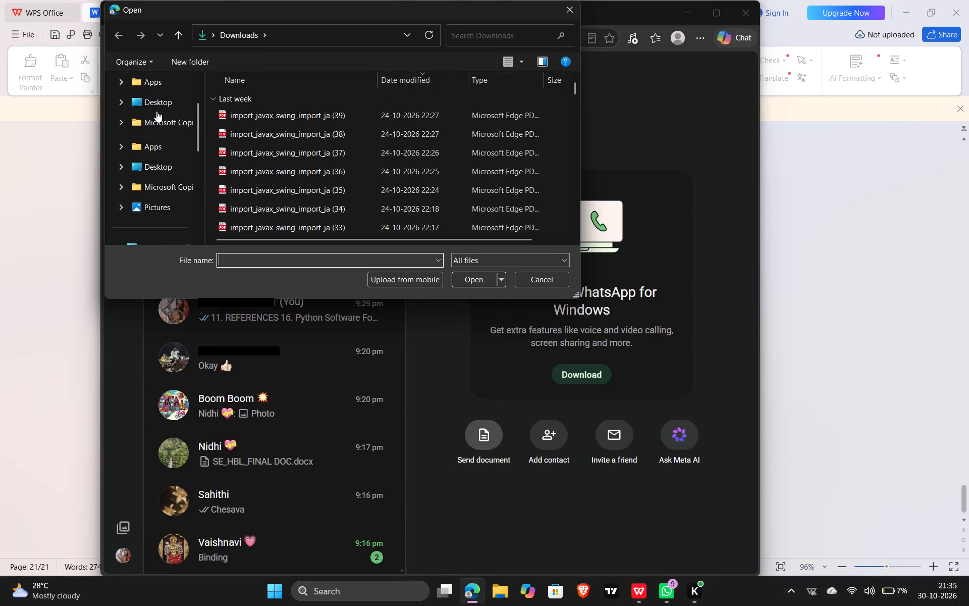
scroll(171, 173, "down", 1)
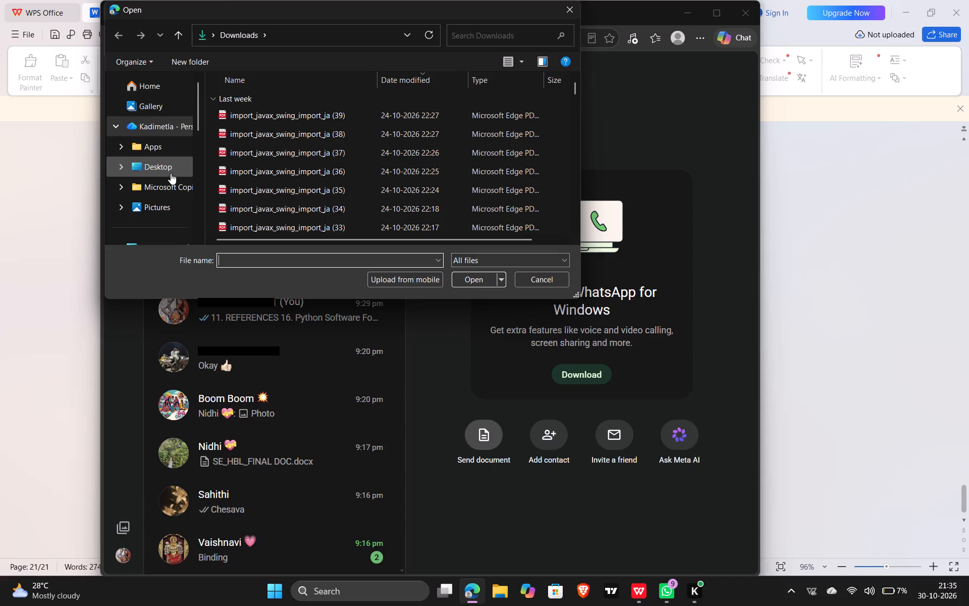
scroll(171, 173, "down", 1)
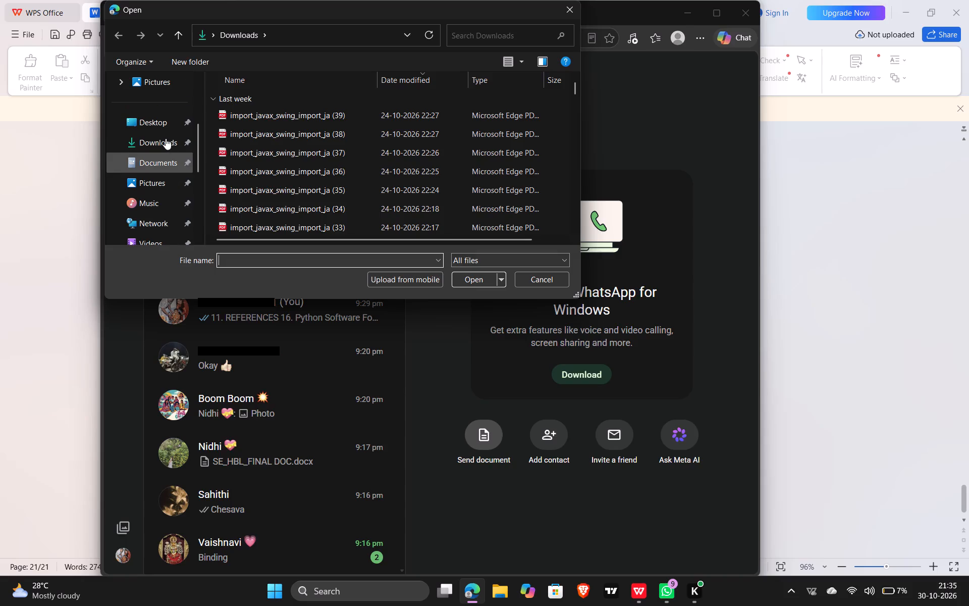
left_click(166, 138)
left_click(166, 138)
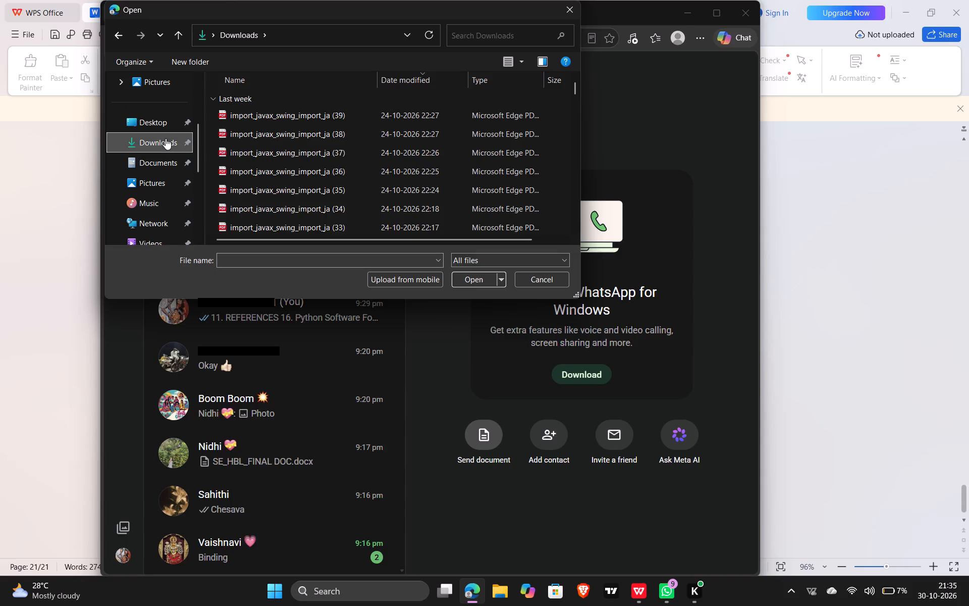
triple_click(166, 138)
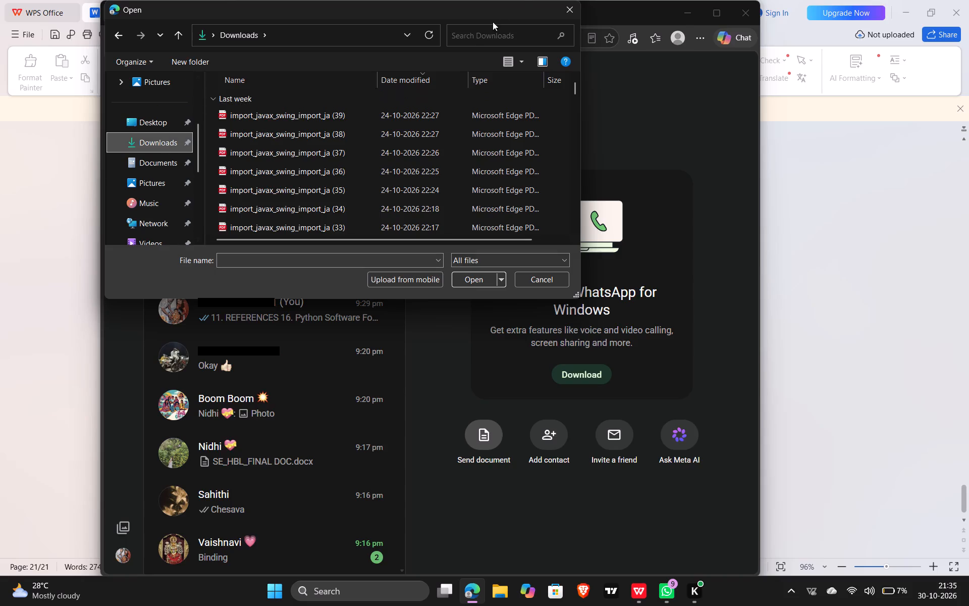